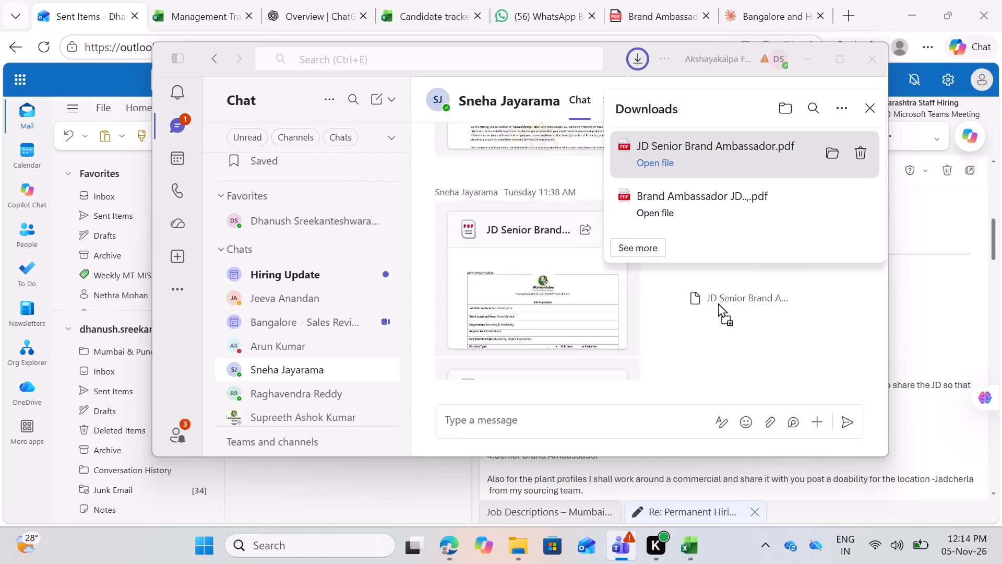
Carry the downloaded JD Senior Brand Ambassador.pdf from Teams over to the Outlook reply draft to attach it.
ctrl+drag(718, 303, 466, 530)
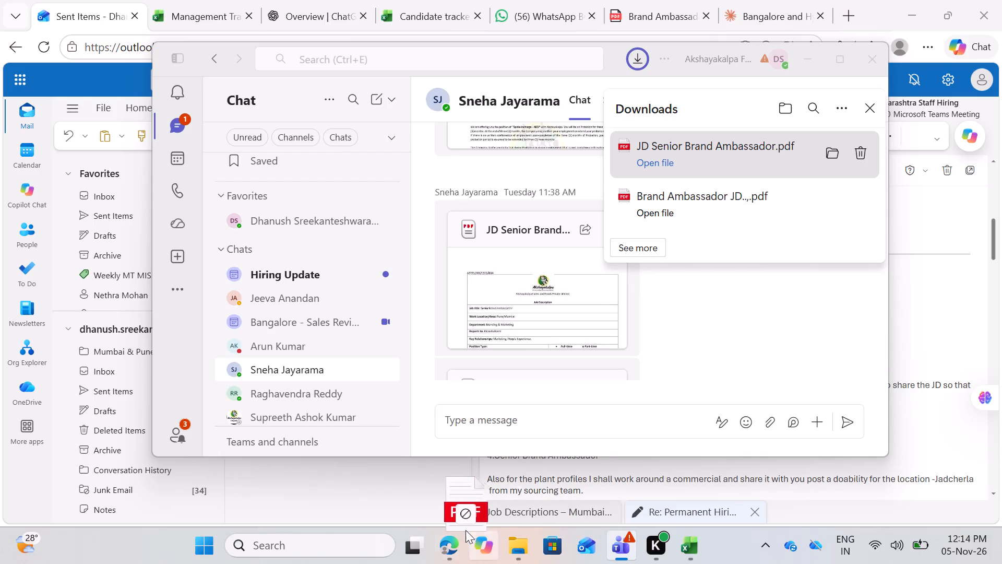
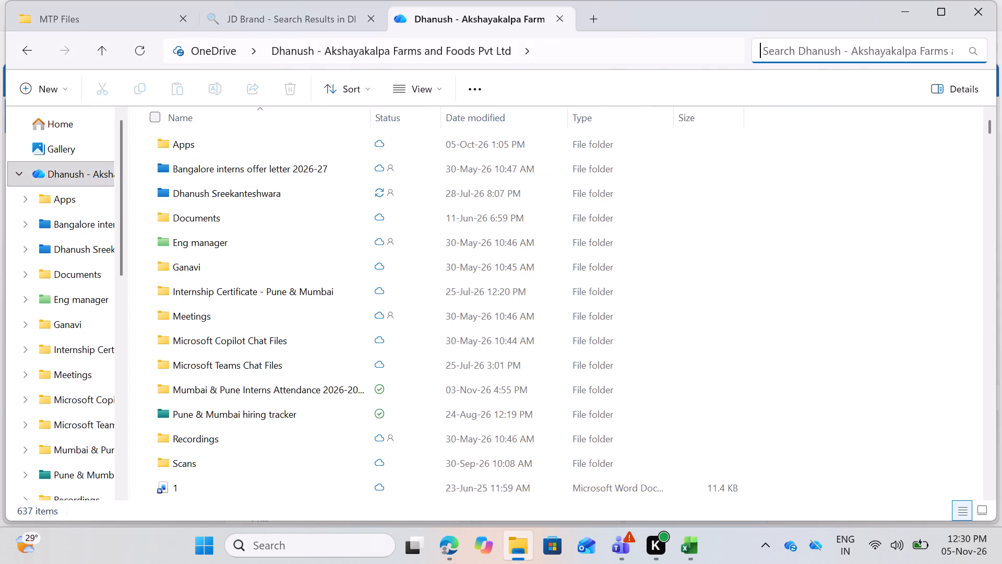
Search the OneDrive folder for "Key Accounts" and open the JD_Key_Accounts_Executive_HLA document.
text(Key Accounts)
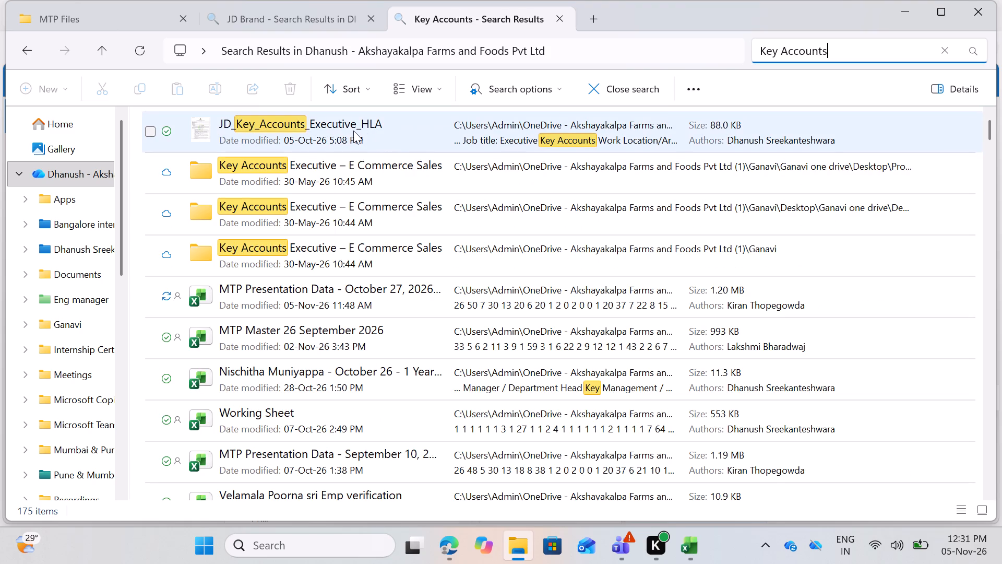
click(352, 131)
double_click(422, 131)
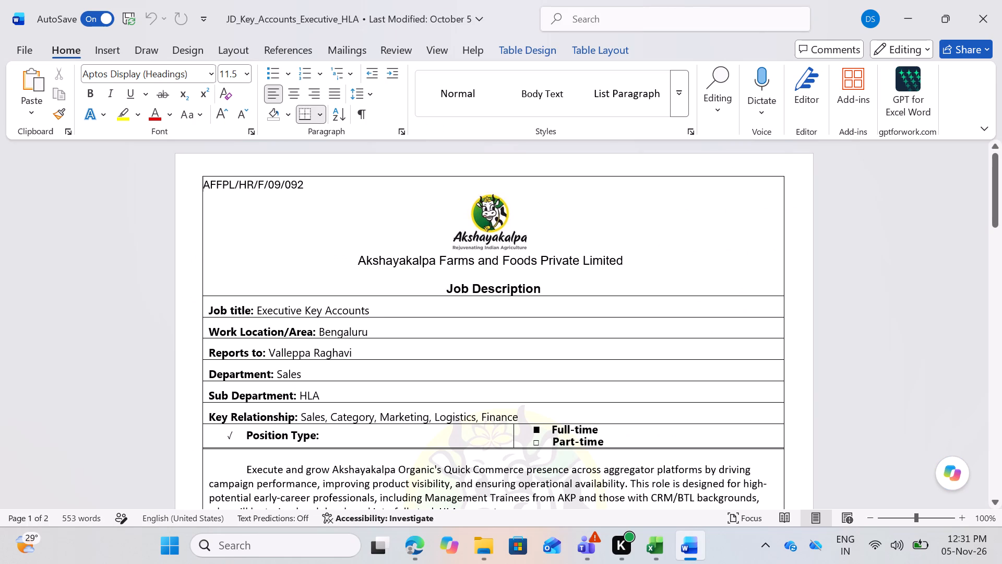
Review the Executive Key Accounts job description from its header details through the responsibilities to the employee signature section.
scroll(462, 351, down, 15)
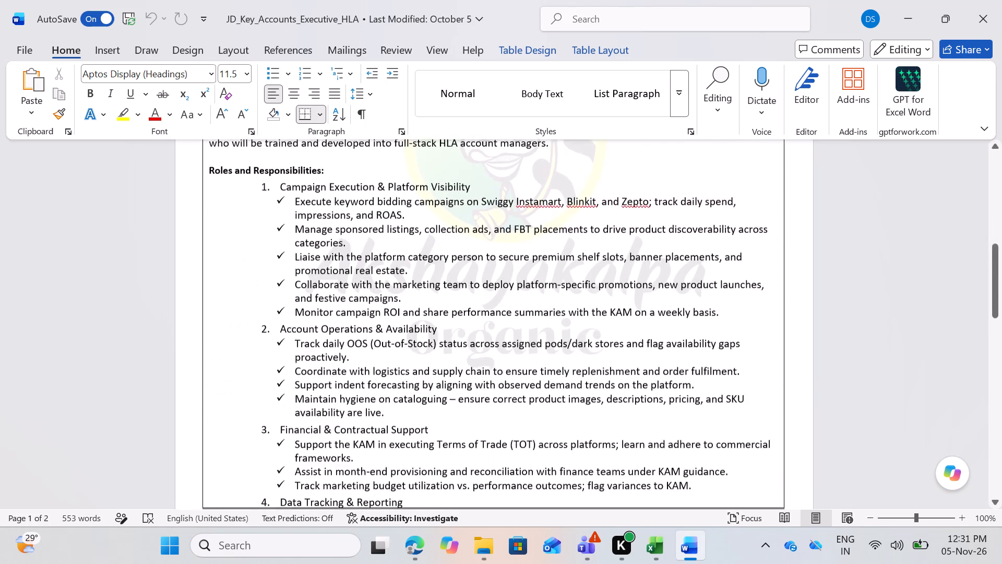
scroll(462, 351, down, 20)
scroll(462, 351, down, 6)
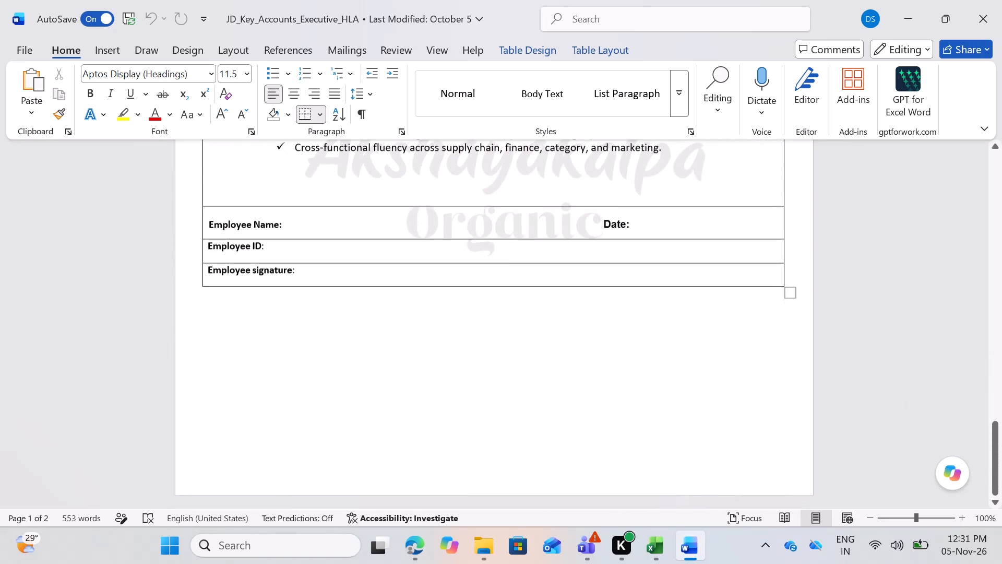
scroll(462, 351, up, 20)
scroll(462, 351, up, 3)
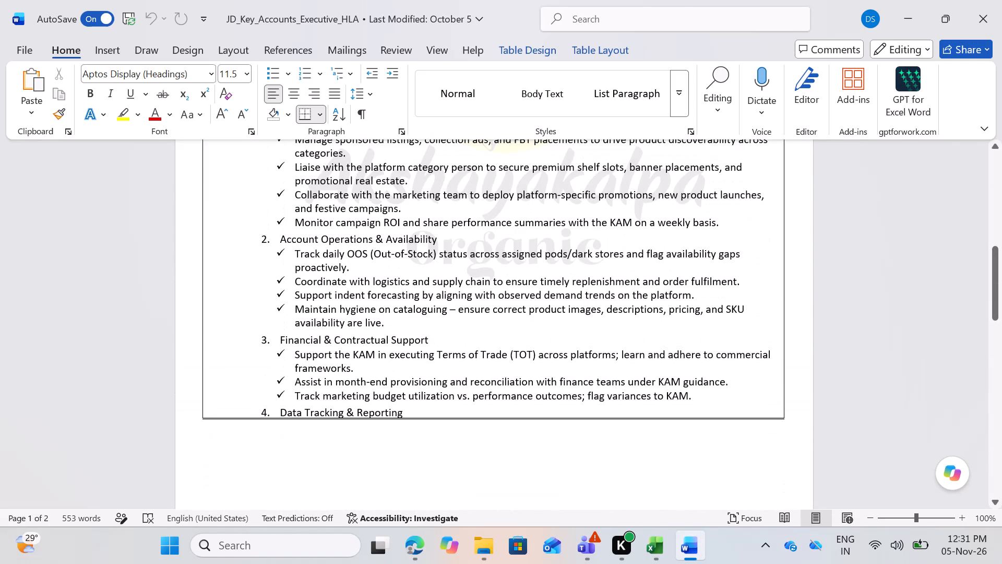
scroll(462, 351, up, 6)
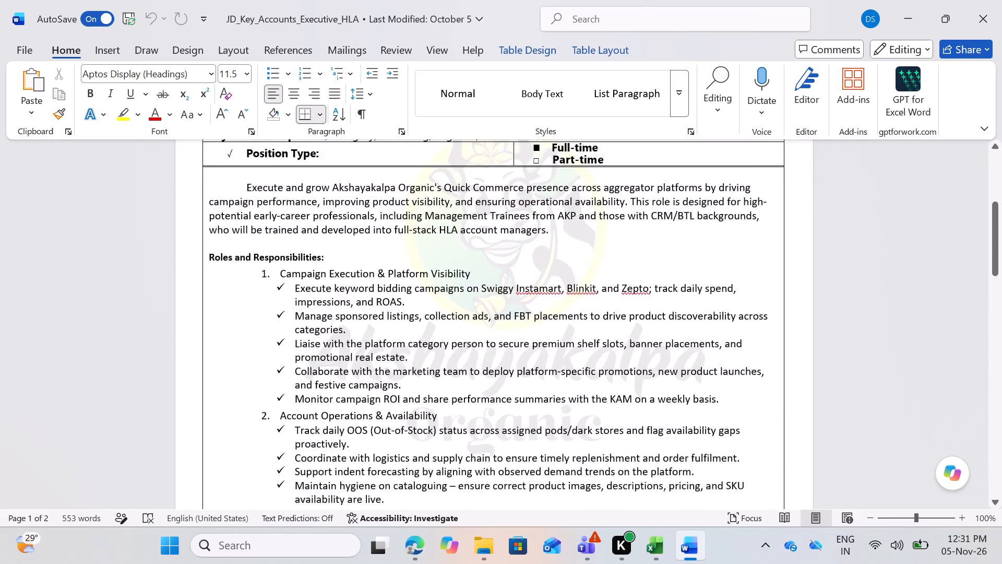
scroll(458, 333, up, 11)
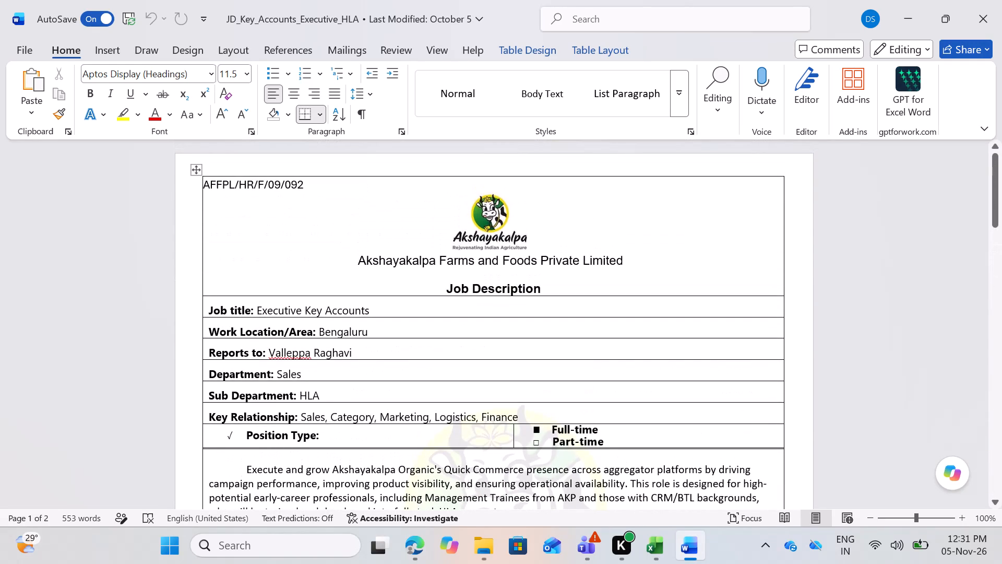
Print the whole Executive Key Accounts job description using the Microsoft Print to PDF printer.
key(ctrl+p)
click(255, 180)
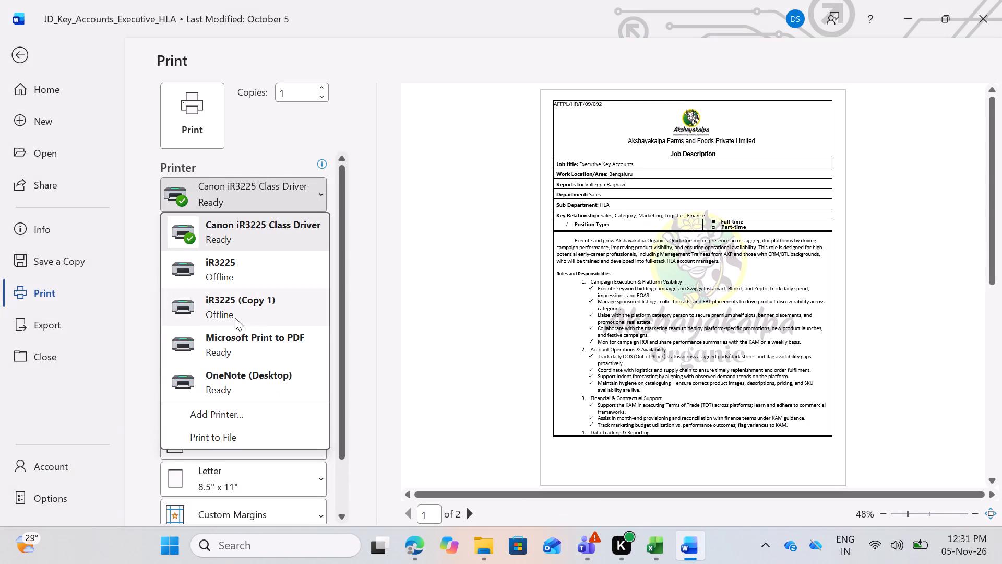
scroll(270, 376, up, 1)
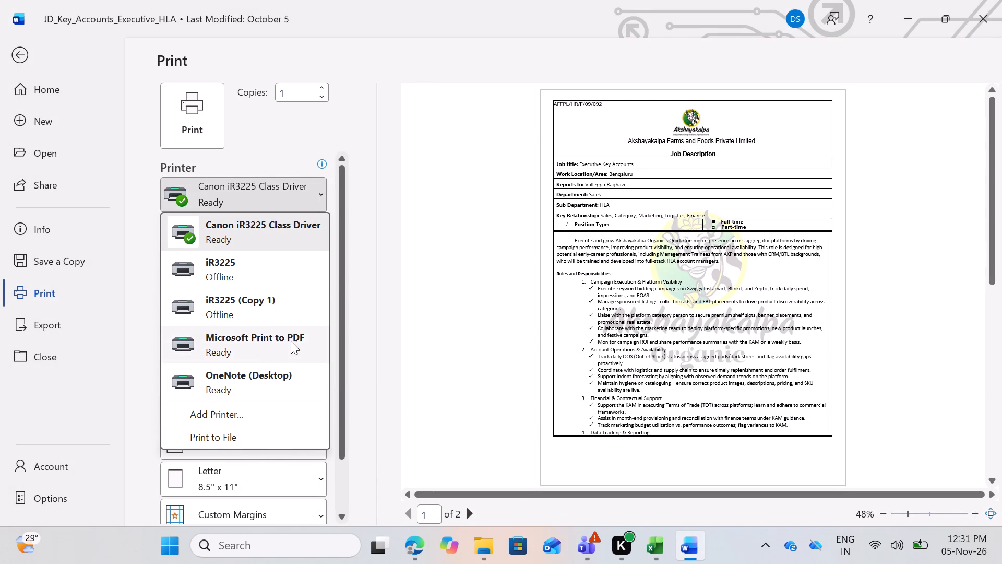
click(291, 341)
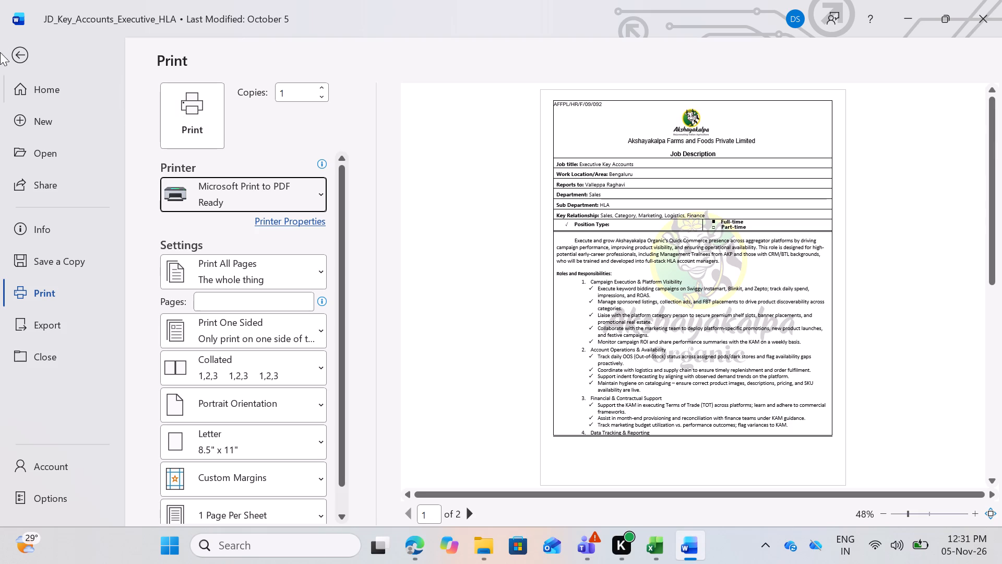
click(170, 100)
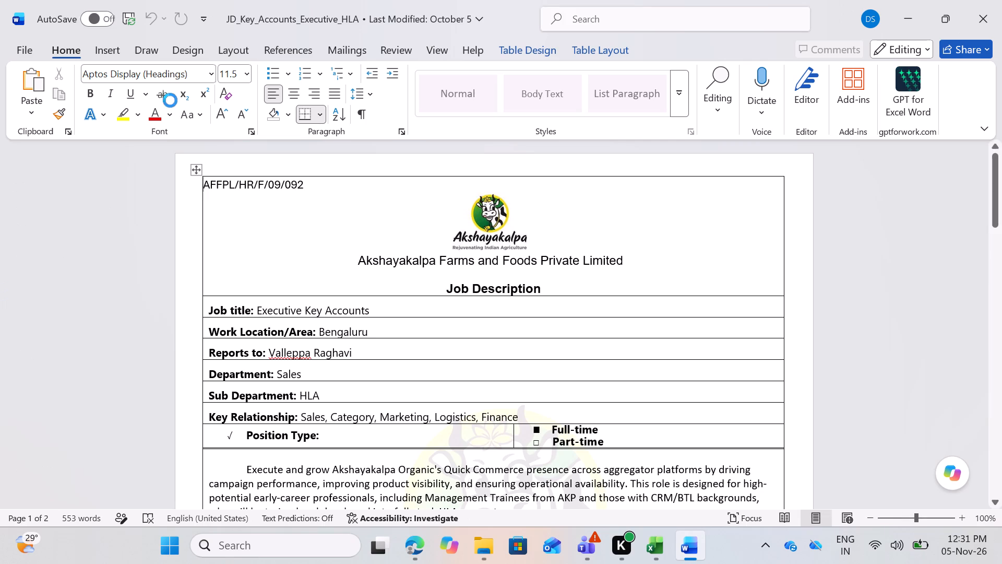
Save the PDF output in Downloads as "JD - Executive Key Accounts", replacing the existing file of that name.
scroll(470, 290, down, 2)
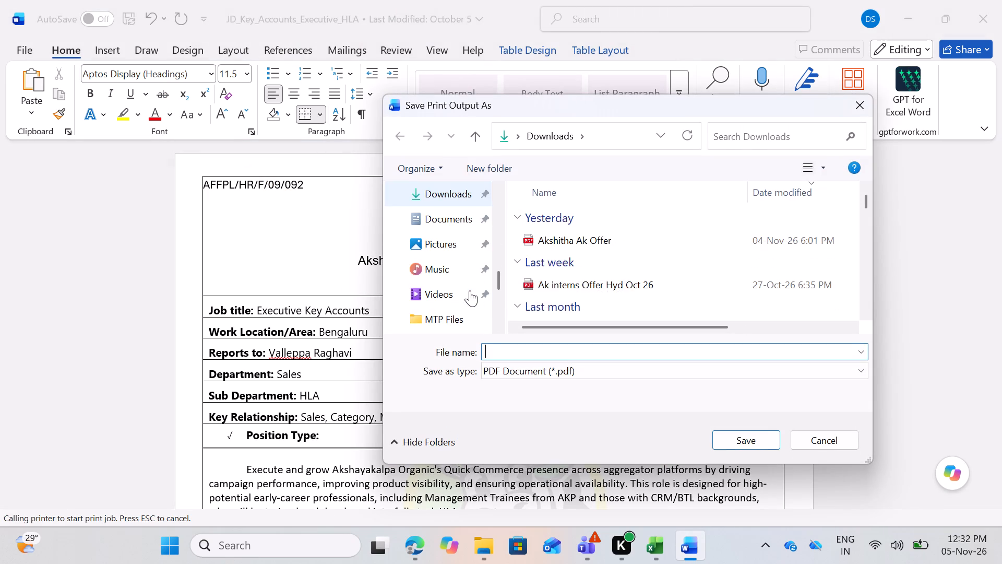
click(451, 194)
click(512, 351)
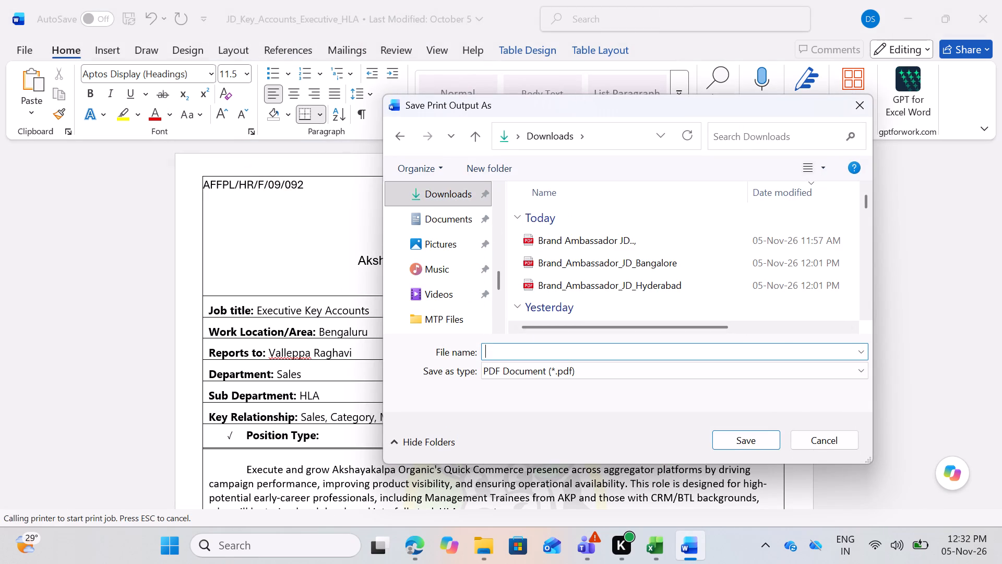
text(Executive)
key(space)
text(Key Accoun)
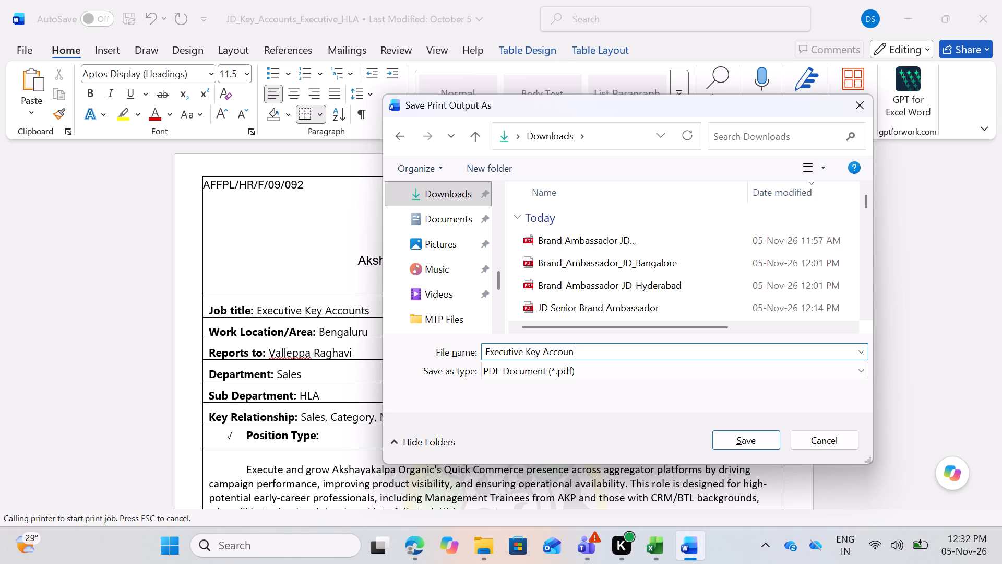
text(ts)
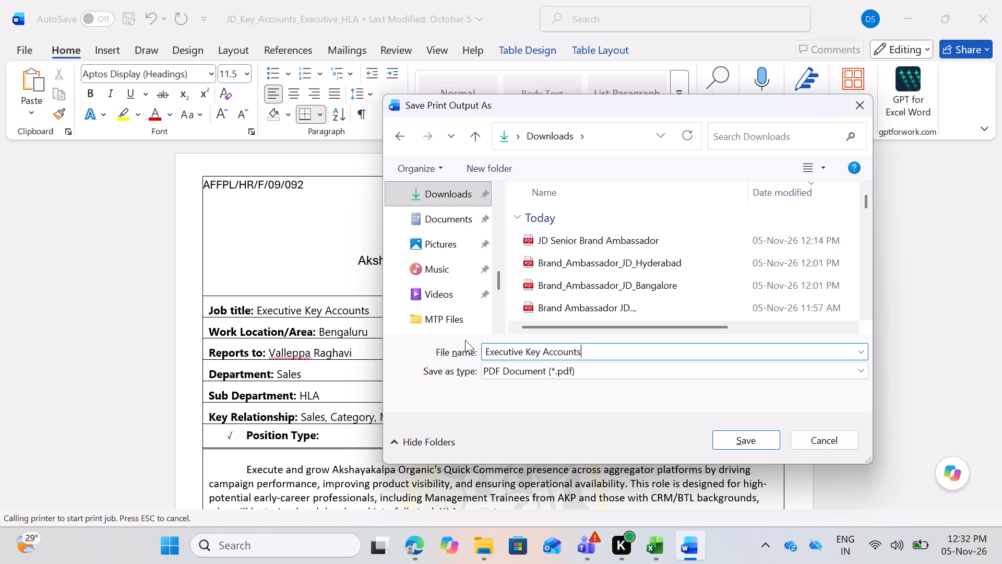
key(ctrl+Left)
key(ctrl+Left)
key(ctrl+Left)
key(ctrl+Left)
text(JD)
key(space)
text(-)
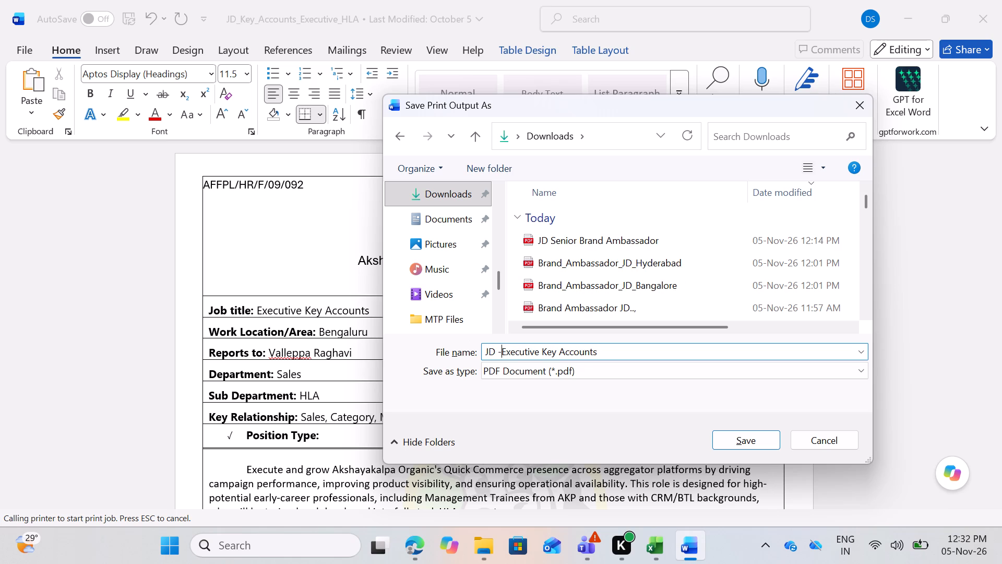
key(space)
click(628, 367)
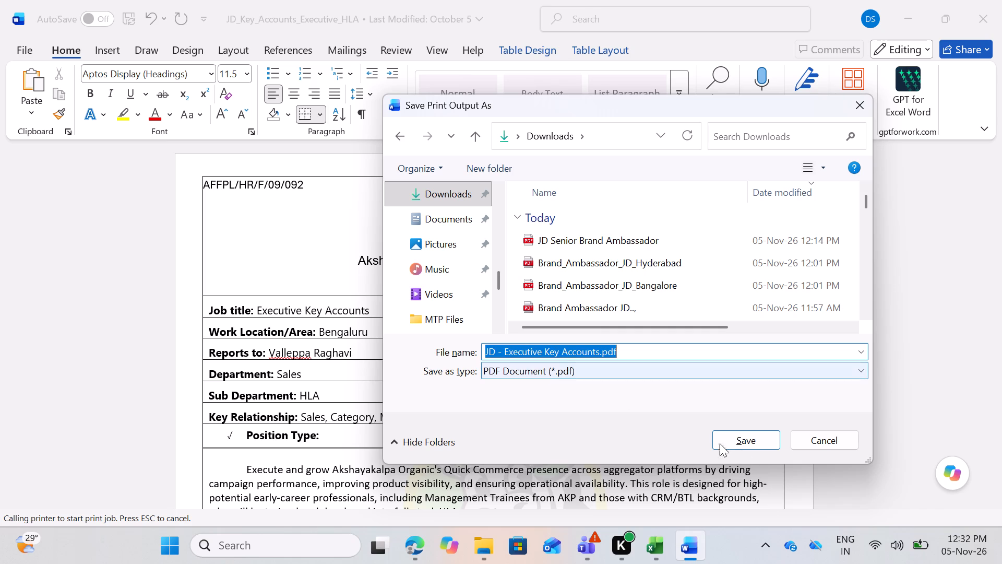
click(763, 435)
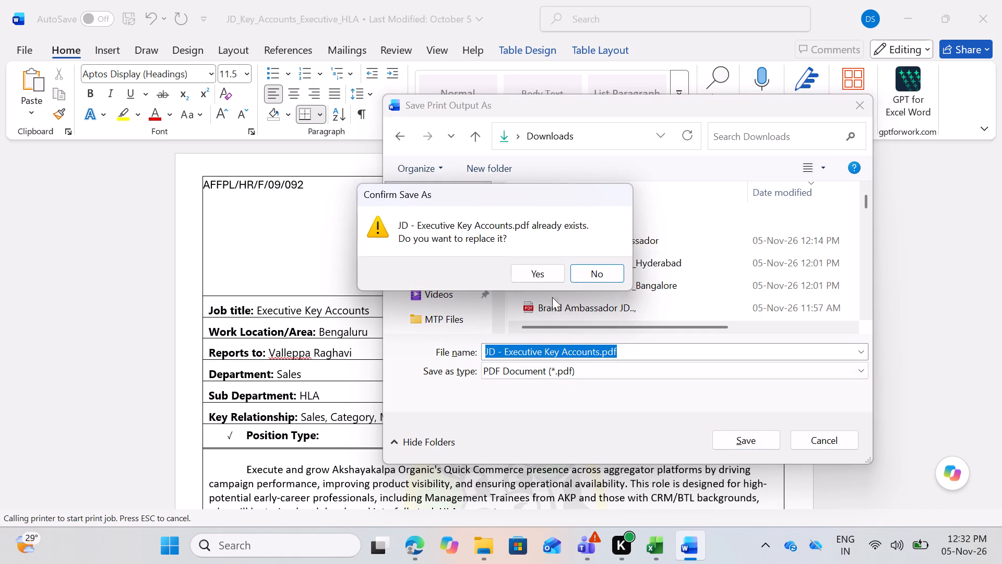
click(542, 269)
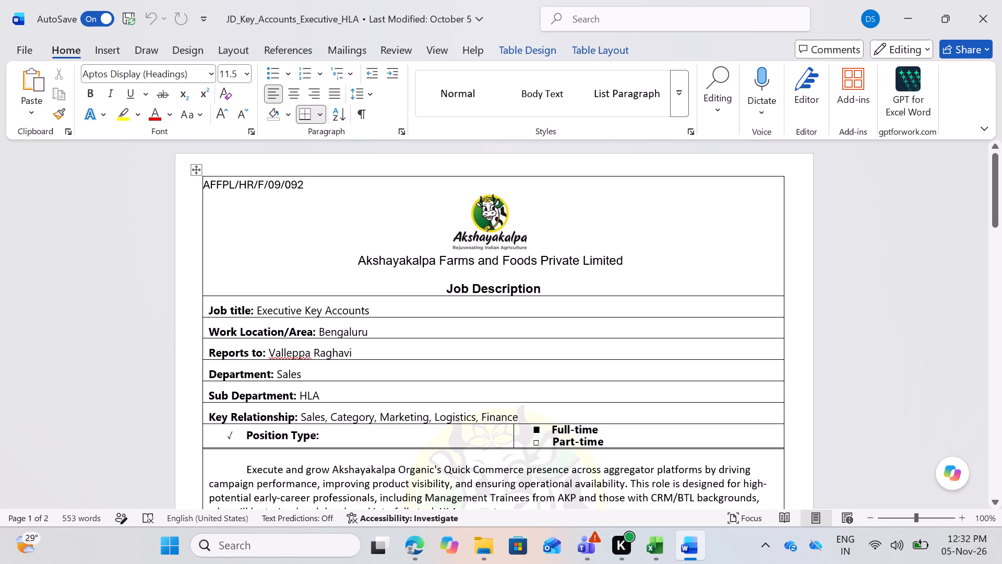
Switch to File Explorer, go to the Downloads folder, and select the "JD - Executive Key Accounts" PDF.
click(481, 548)
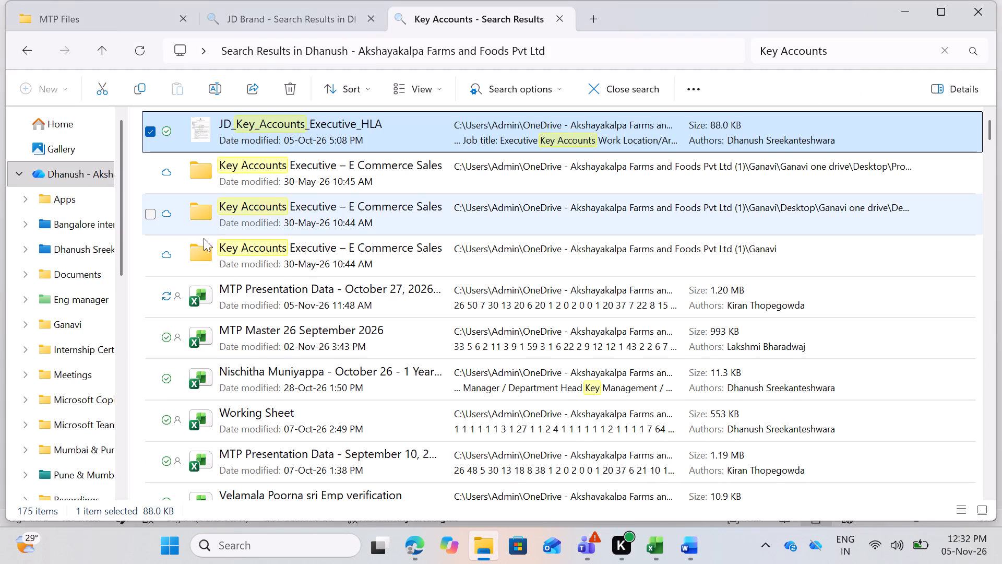
scroll(84, 346, down, 3)
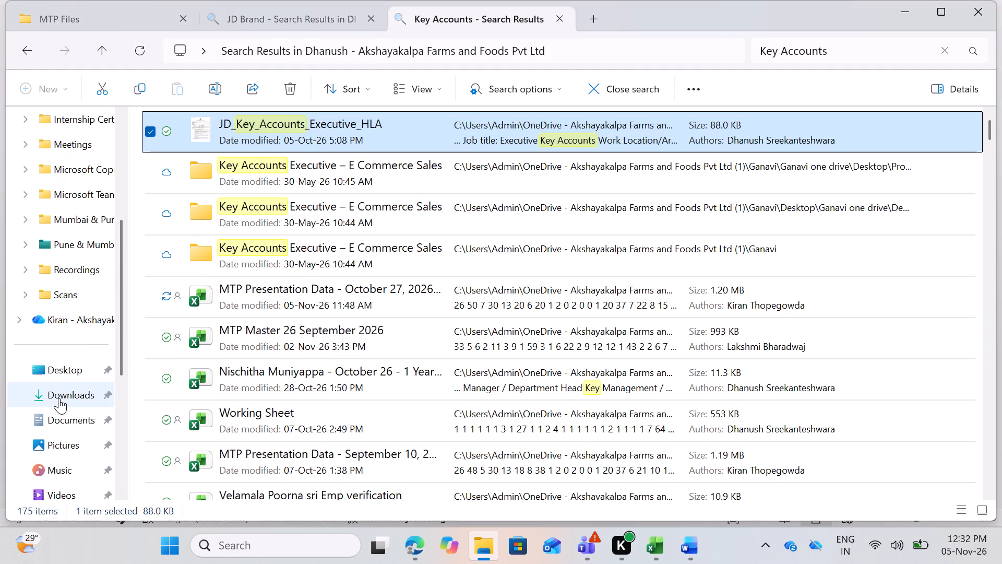
click(59, 398)
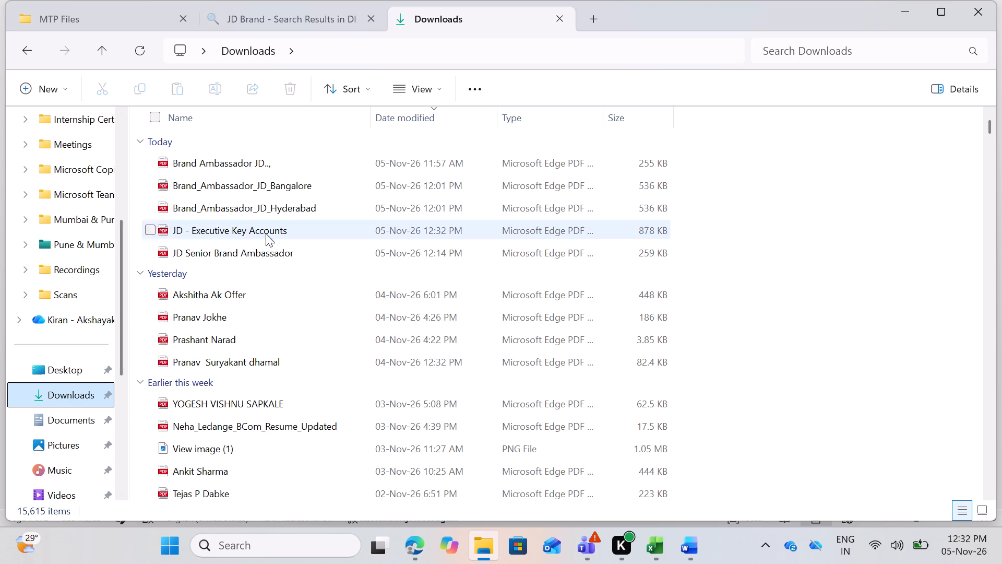
click(252, 228)
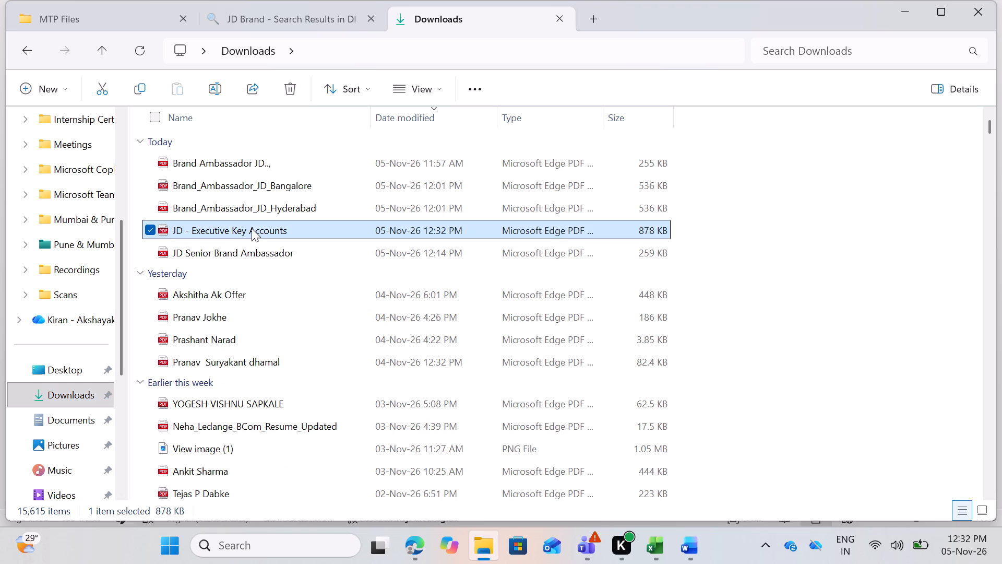
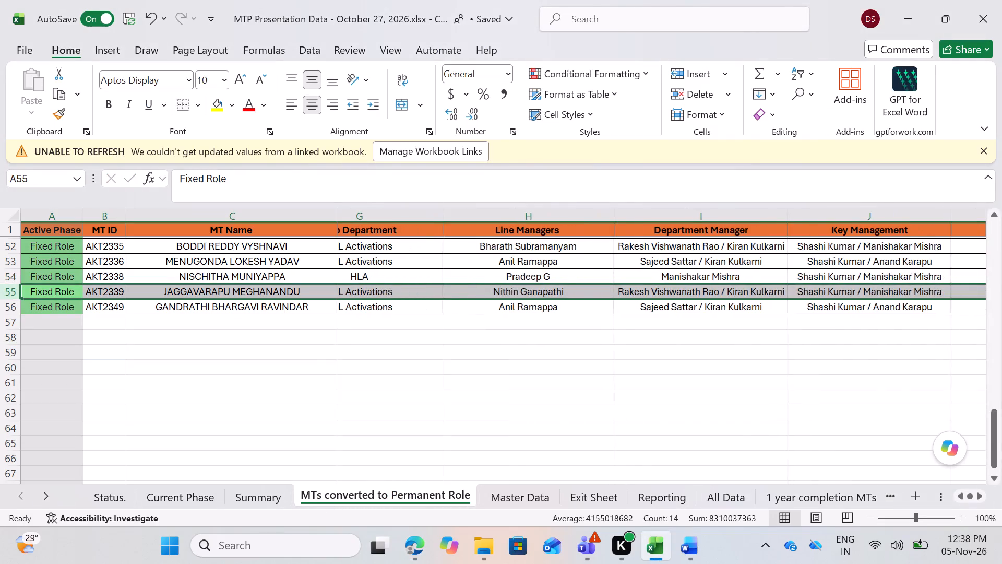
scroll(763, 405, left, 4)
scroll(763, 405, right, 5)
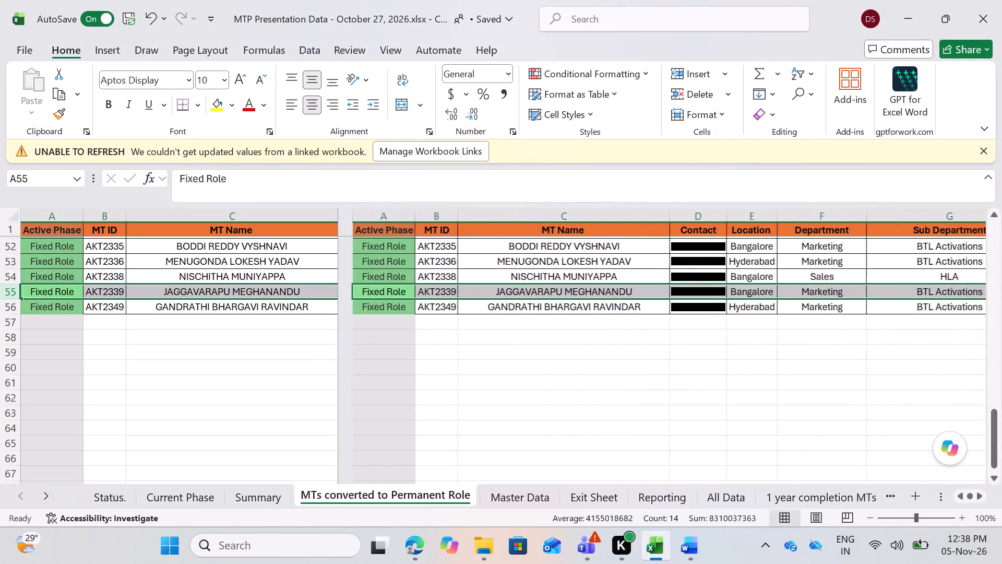
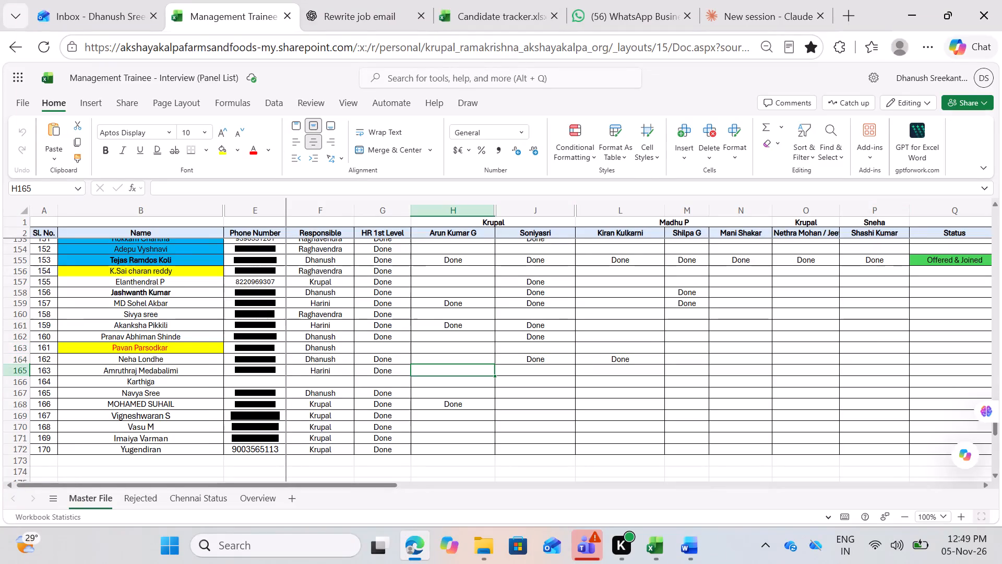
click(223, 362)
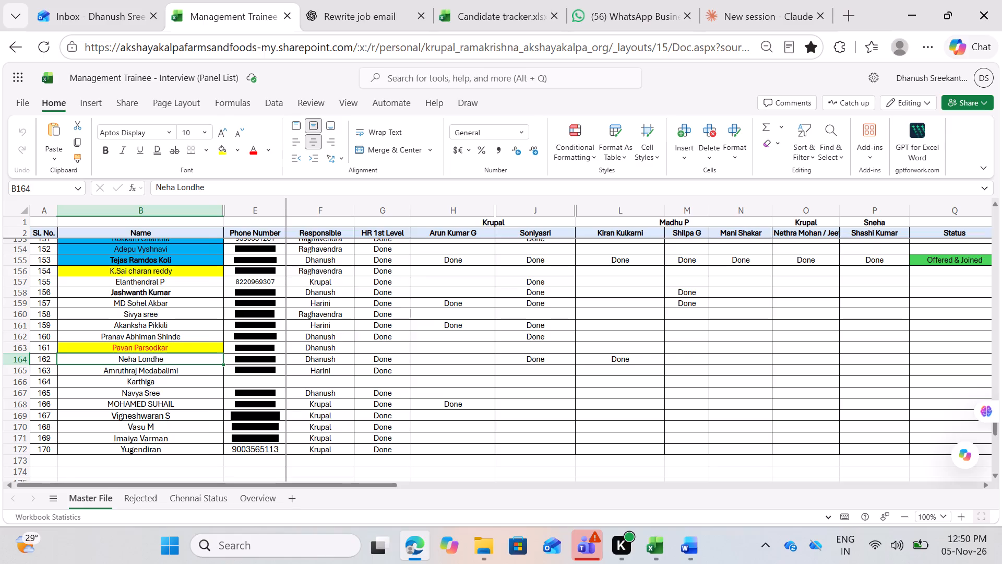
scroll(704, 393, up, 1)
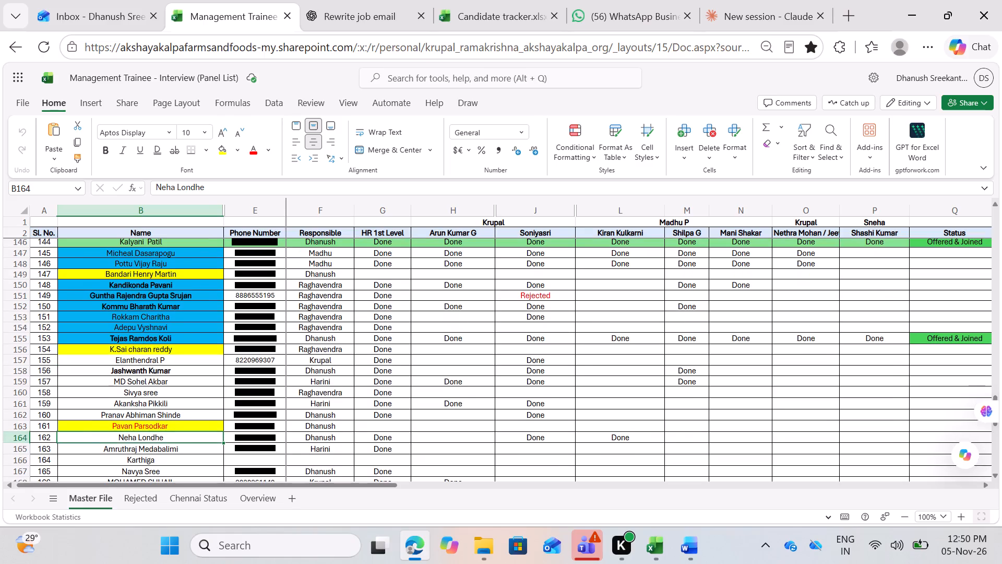
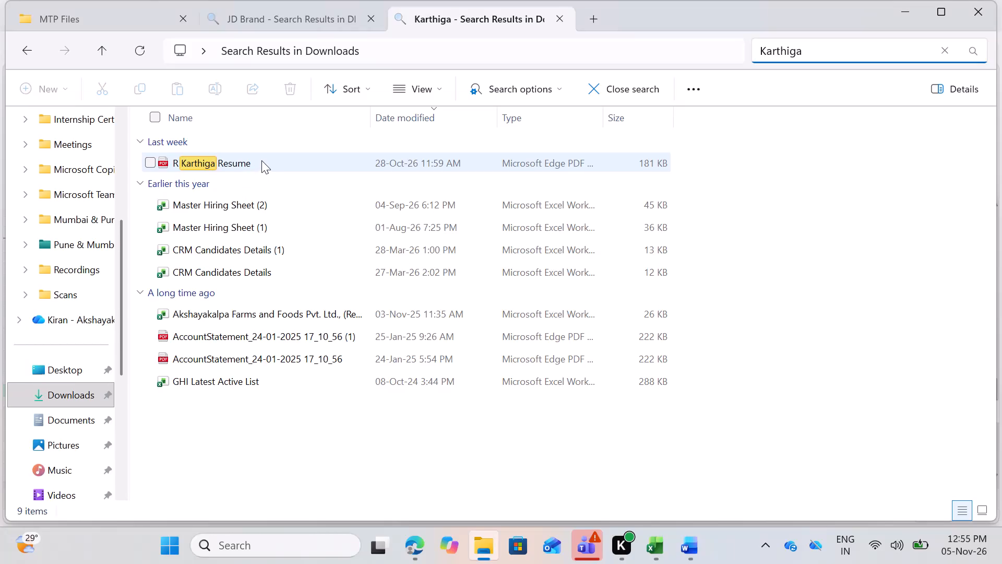
Open Karthiga's resume from the Downloads search results and review it from the career summary through linguistic proficiency.
double_click(261, 160)
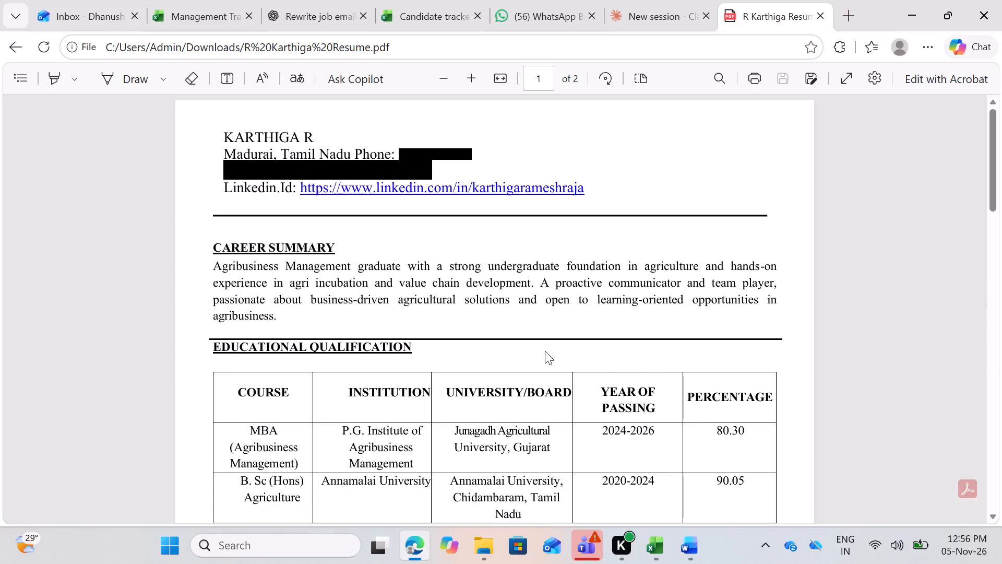
scroll(545, 351, down, 6)
scroll(545, 351, up, 2)
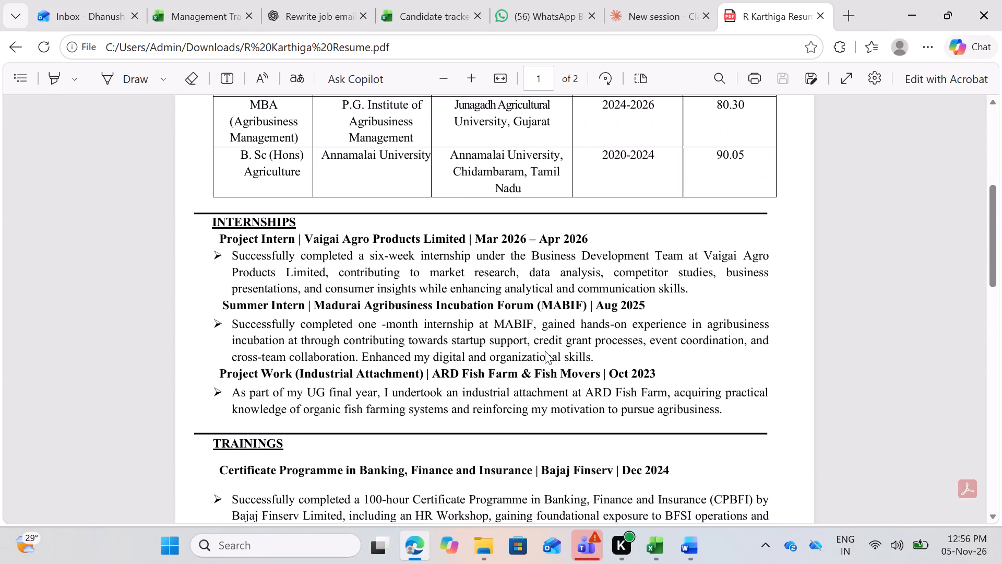
scroll(545, 351, down, 2)
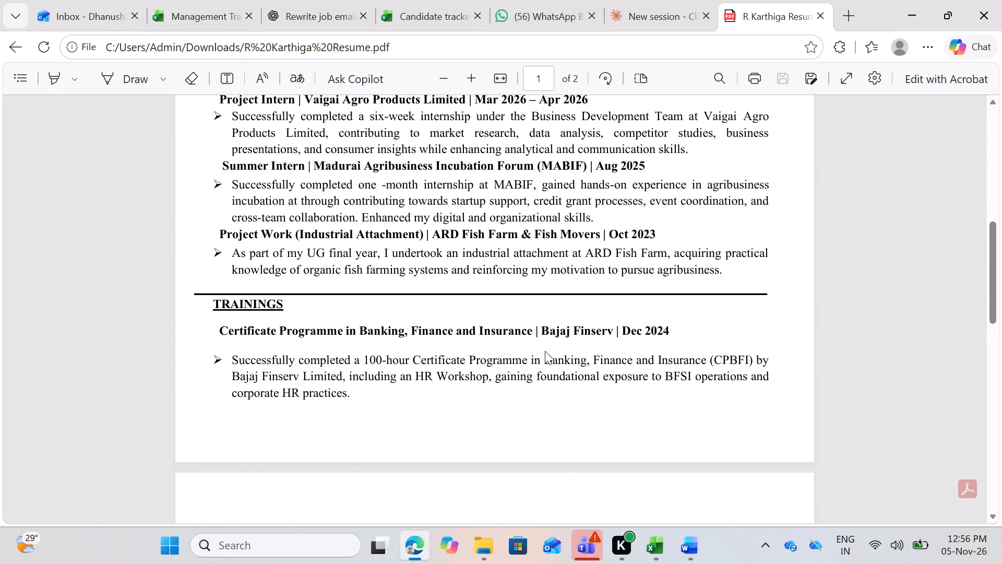
scroll(545, 351, down, 3)
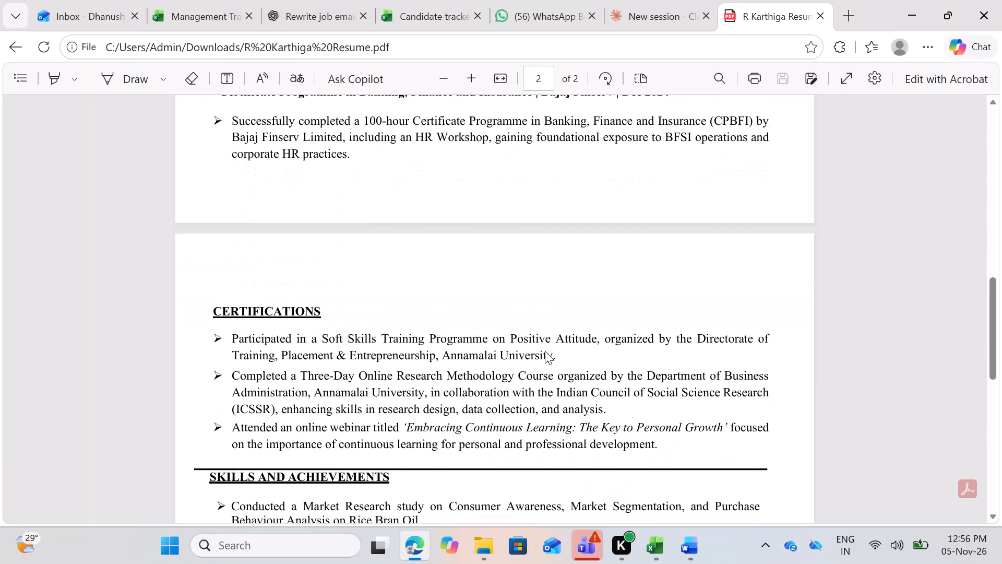
scroll(545, 351, down, 4)
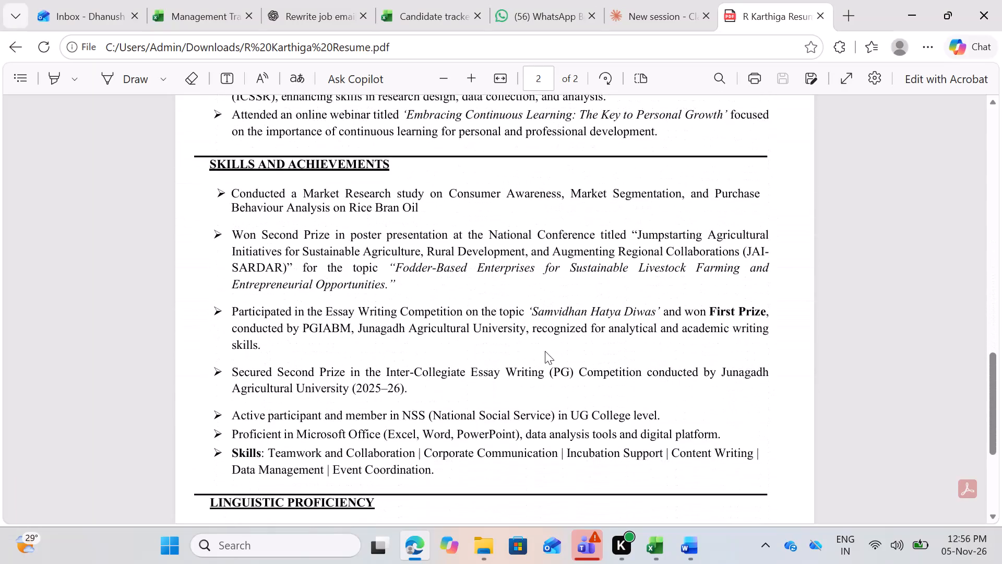
scroll(545, 351, down, 6)
scroll(545, 351, up, 2)
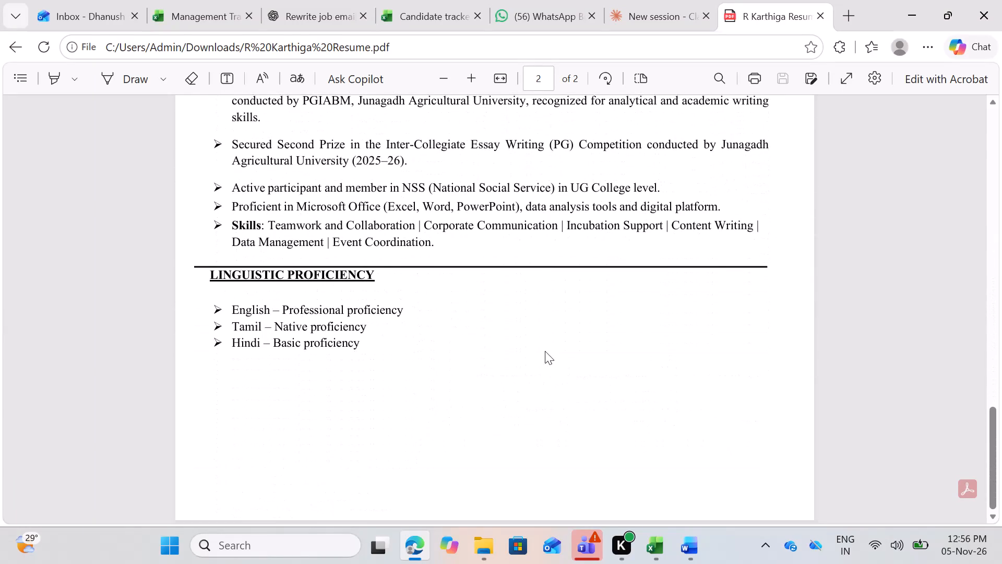
scroll(545, 351, up, 20)
scroll(545, 351, up, 1)
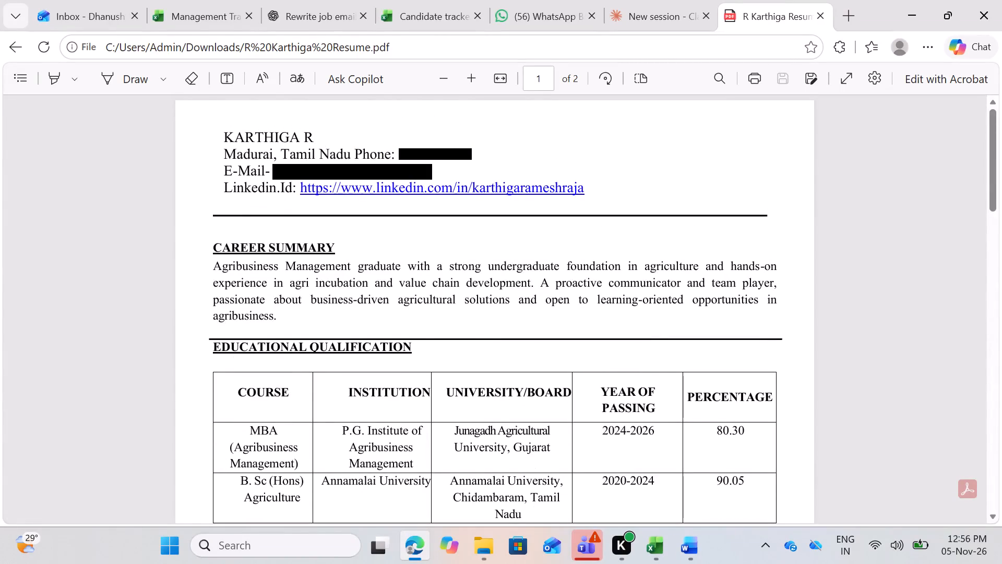
Copy the phone number from the resume into Karthiga's empty Phone Number cell in the Management Trainee interview workbook.
key(alt+Tab)
key(alt+Tab)
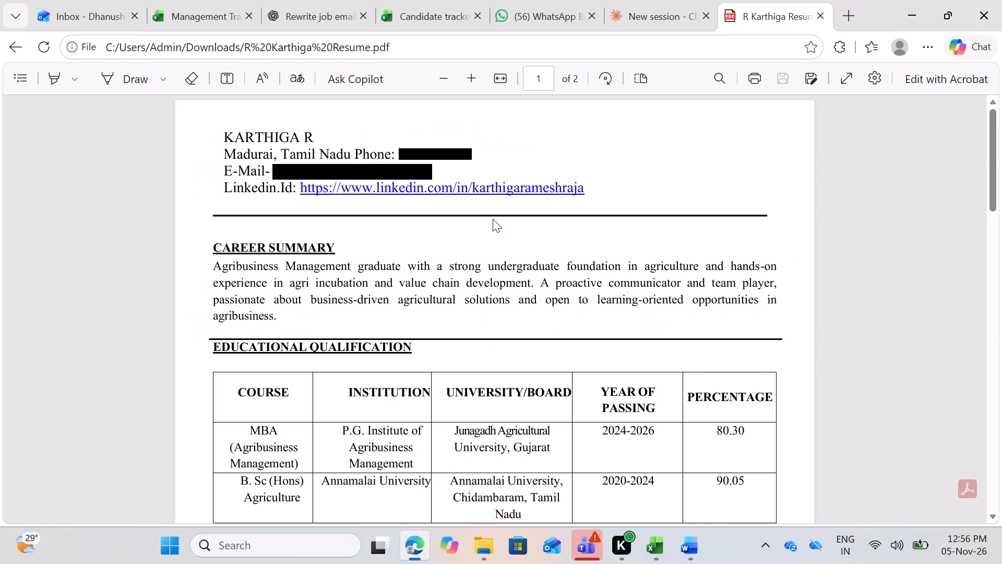
drag(400, 148, 483, 146)
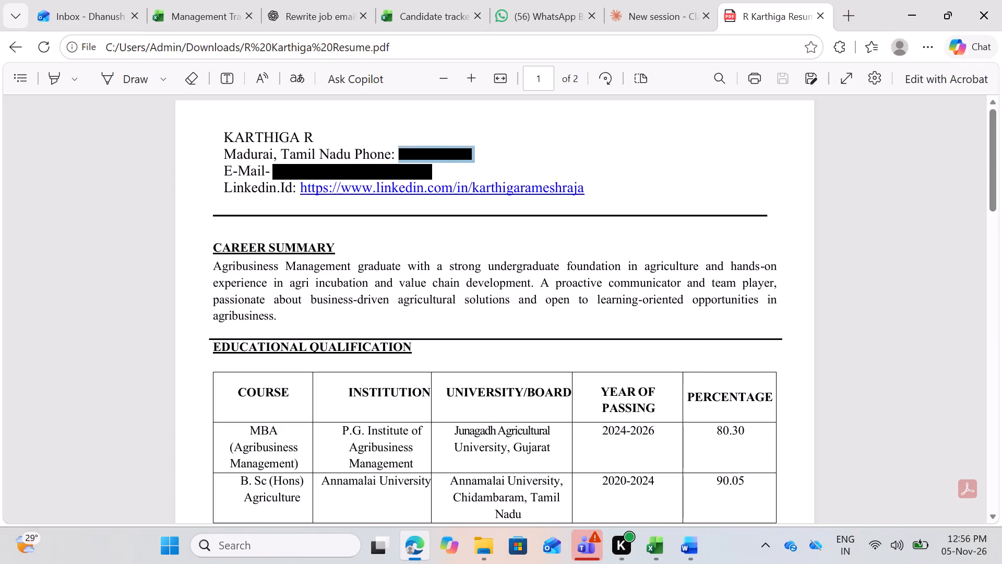
key(ctrl+c)
key(alt+Tab)
key(alt+Tab)
click(206, 17)
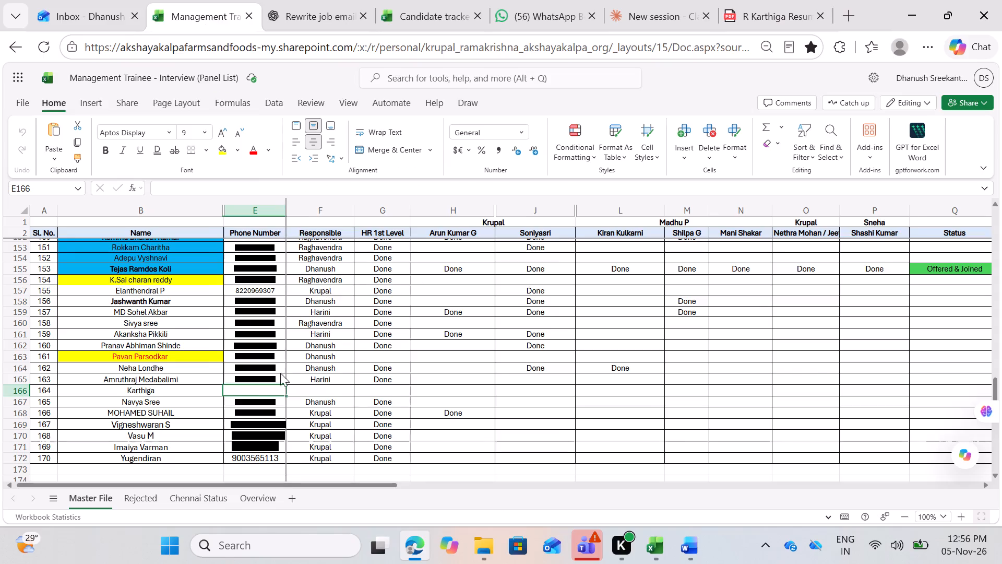
key(ctrl+v)
click(246, 374)
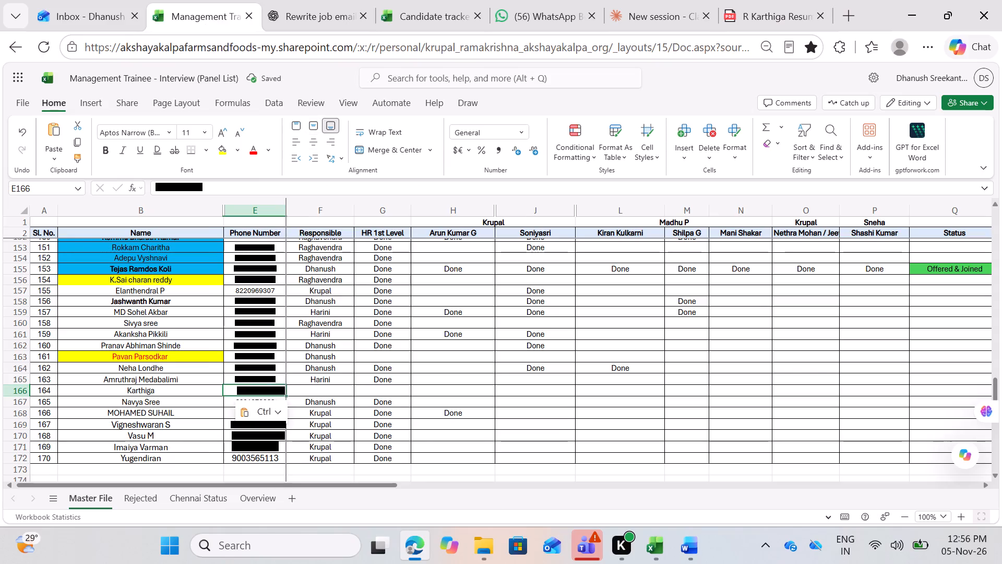
click(232, 376)
click(80, 159)
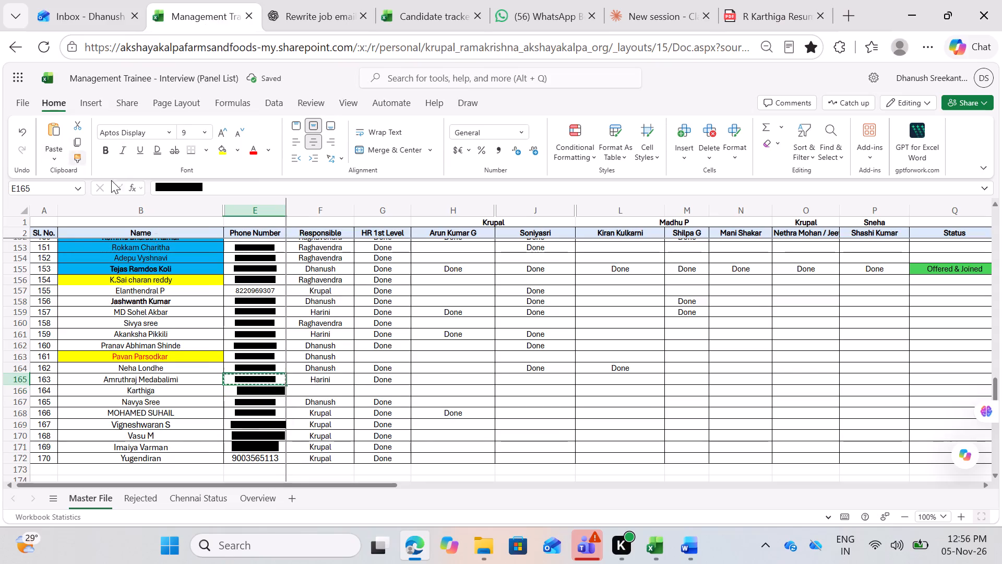
click(258, 392)
Fill in Karthiga's row with Dhanush as Responsible and Done for HR 1st Level, returning to the name cell.
click(325, 391)
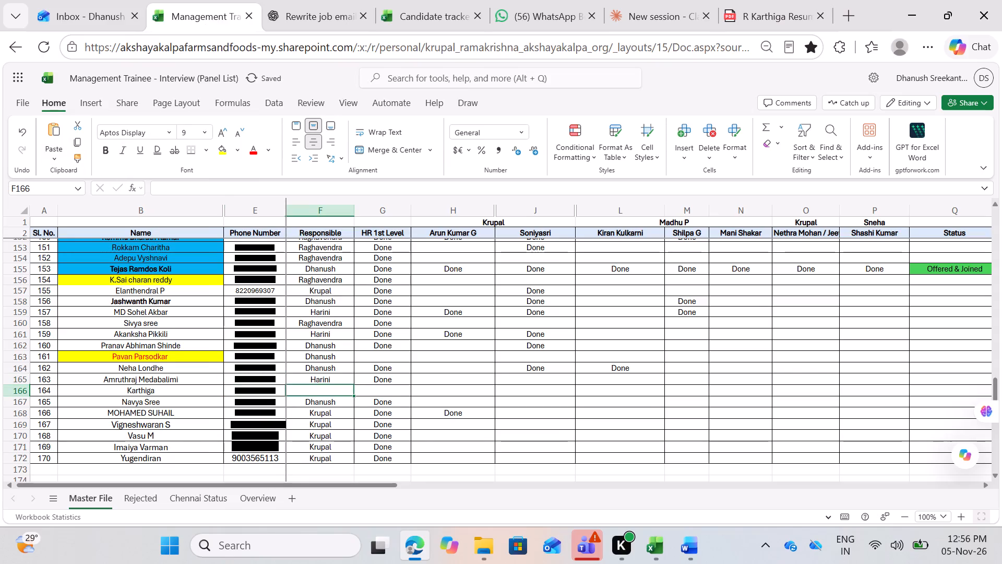
text(Dhan)
key(Tab)
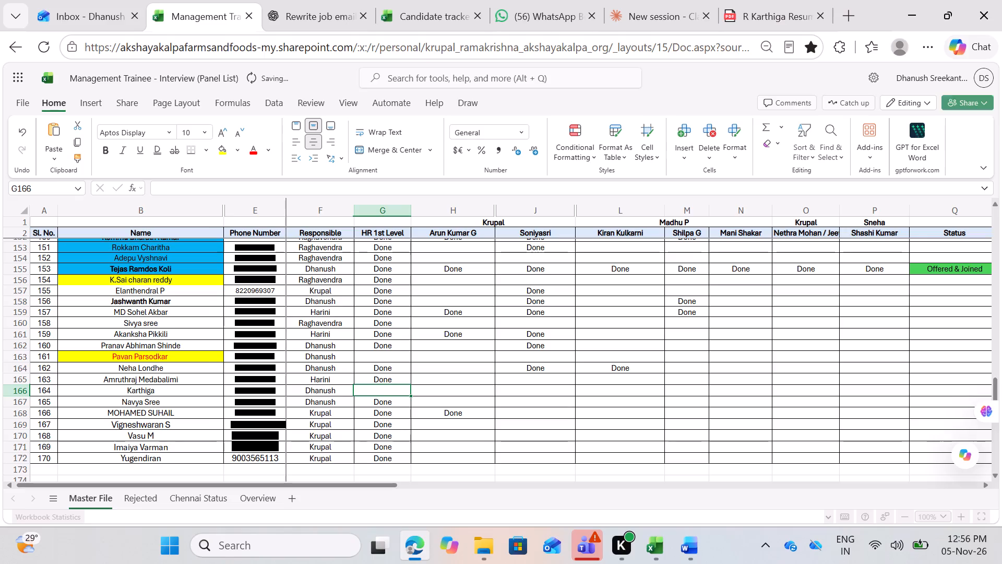
text(Done)
key(Tab)
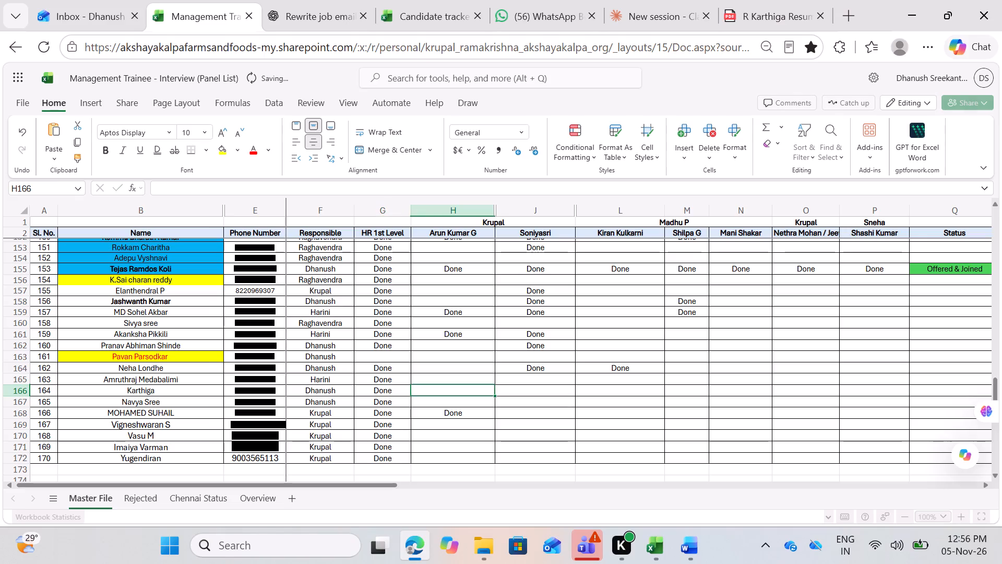
key(shift+Tab)
key(shift+Tab)
key(shift+Tab)
key(shift+Tab)
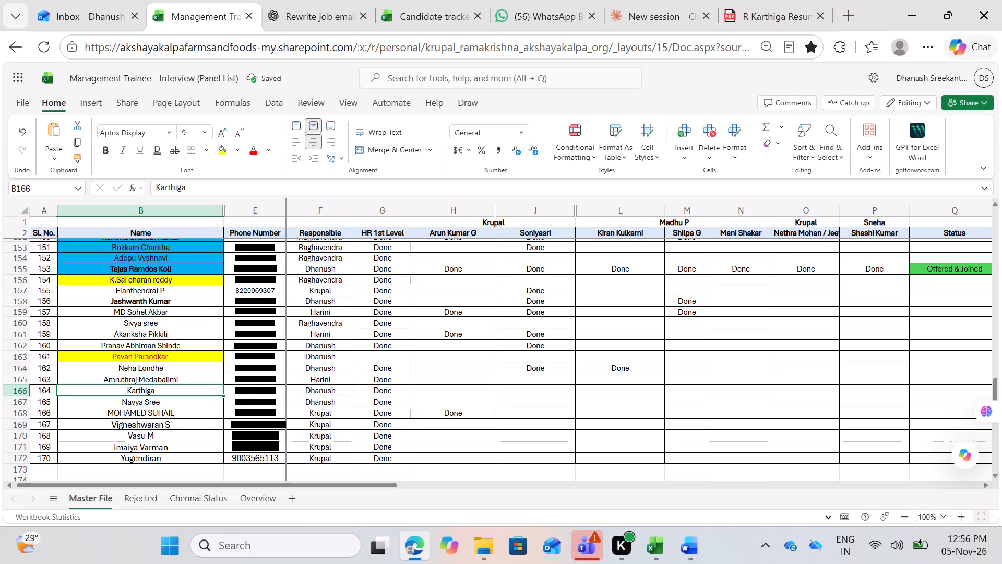
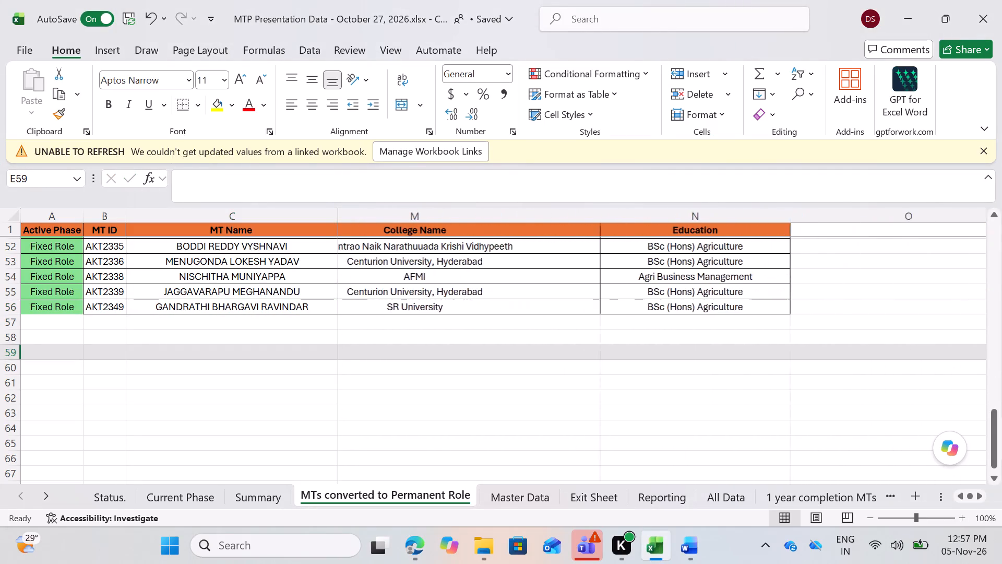
scroll(503, 353, right, 1)
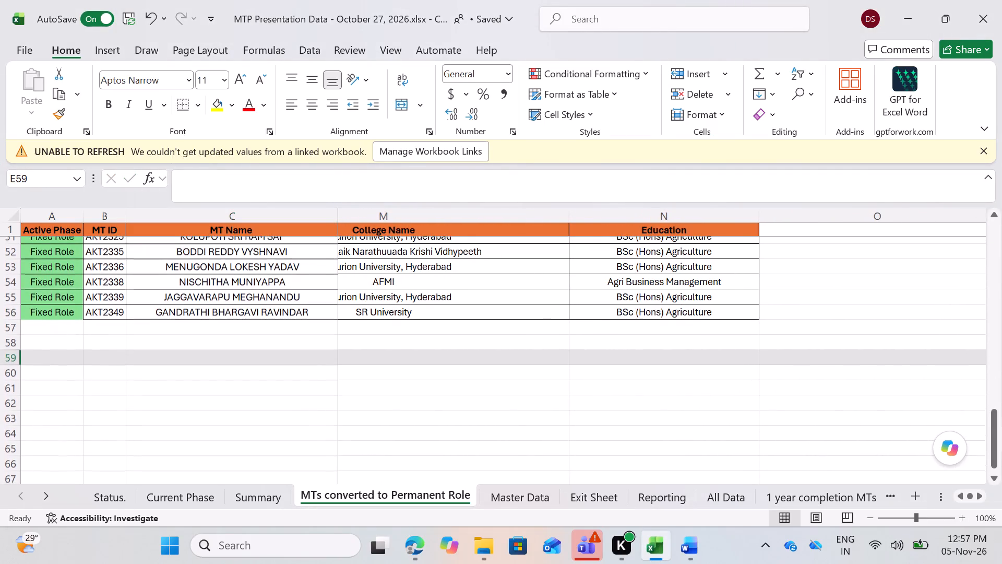
drag(114, 251, 165, 302)
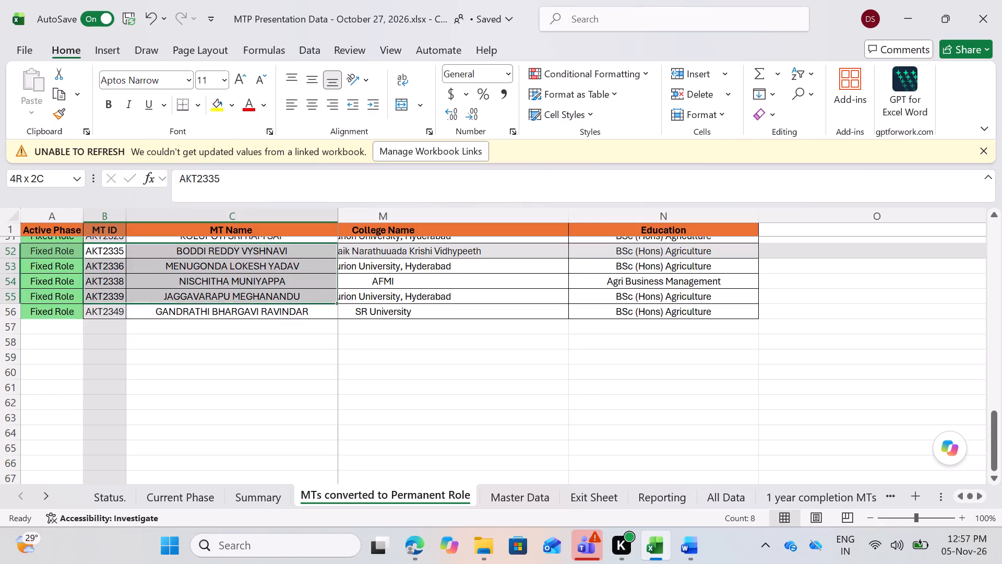
drag(165, 302, 169, 308)
key(ctrl+c)
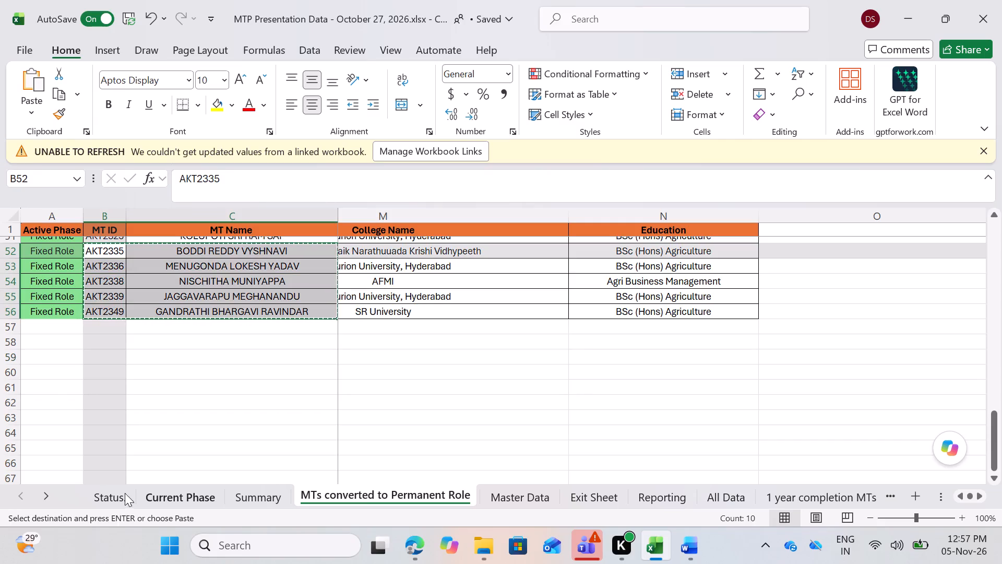
Select the first empty MT ID cell below the MT - Quarterly Ratings list as the destination for the copied MT IDs and names.
triple_click(47, 497)
click(47, 497)
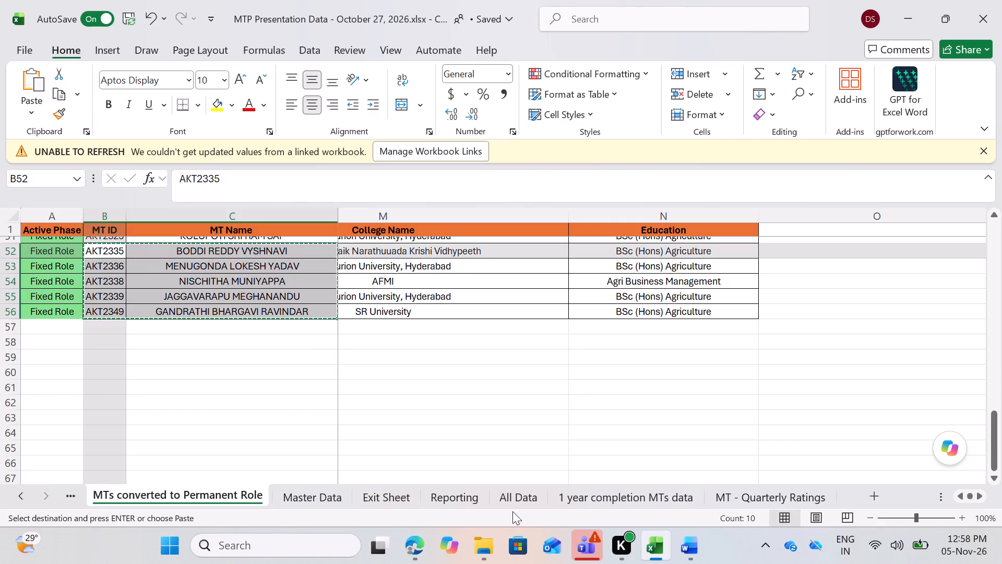
click(754, 480)
click(745, 498)
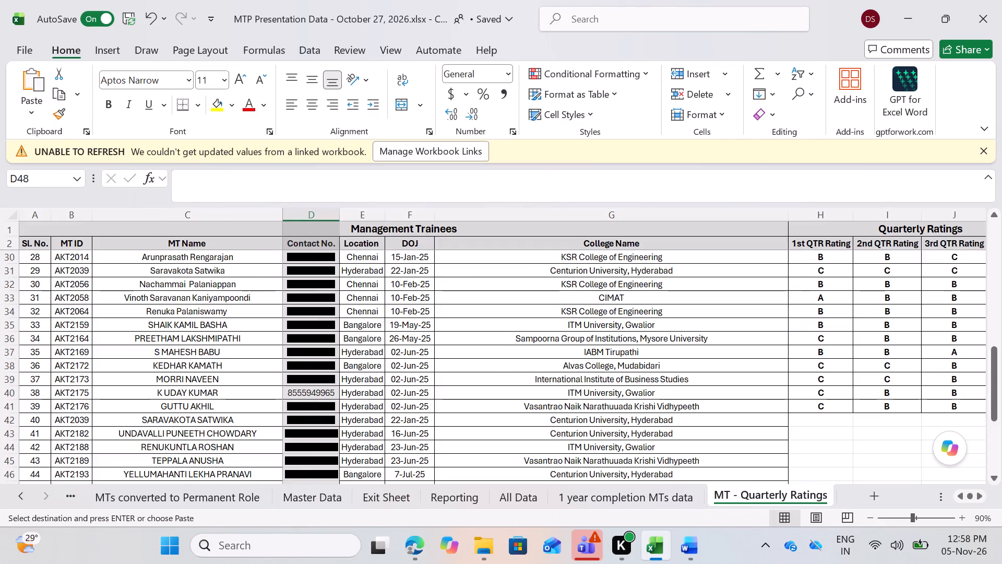
scroll(254, 445, down, 5)
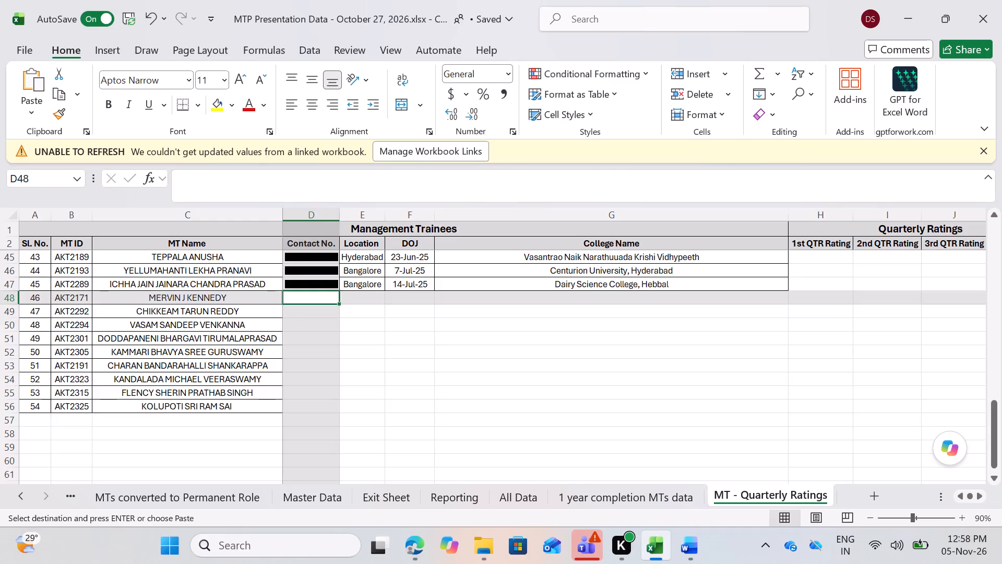
click(156, 421)
click(64, 419)
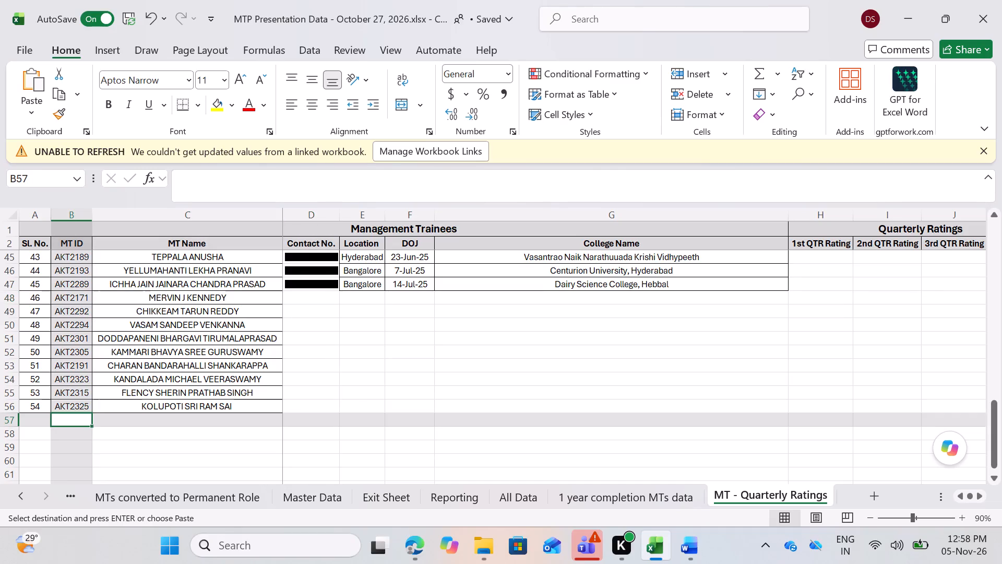
Paste the copied MT IDs and names below the existing entries on the MT - Quarterly Ratings sheet.
key(ctrl+v)
Extend the Sl. No. series from 53 and 54 down through 59 for the newly pasted trainees.
click(39, 404)
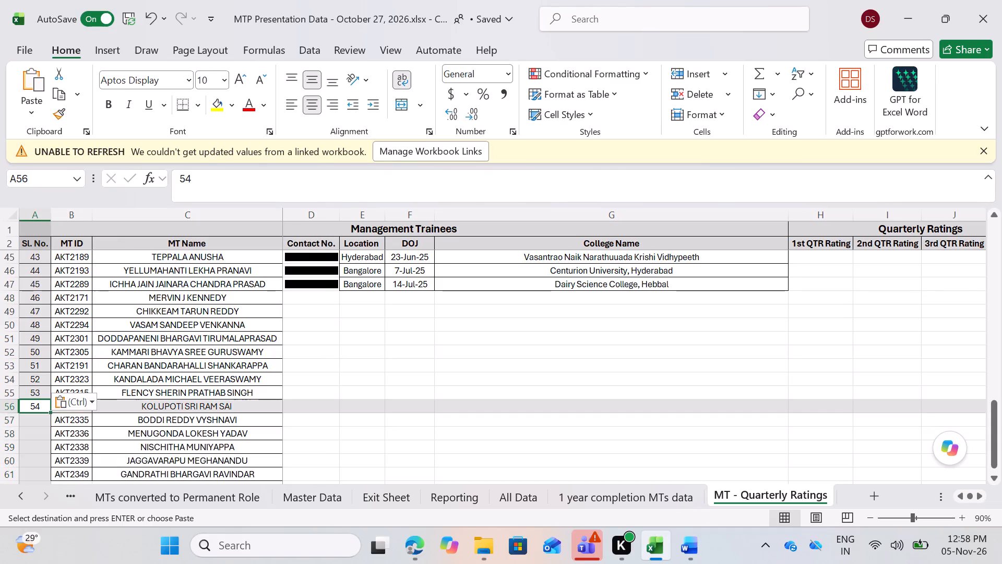
drag(33, 392, 33, 402)
drag(50, 412, 53, 470)
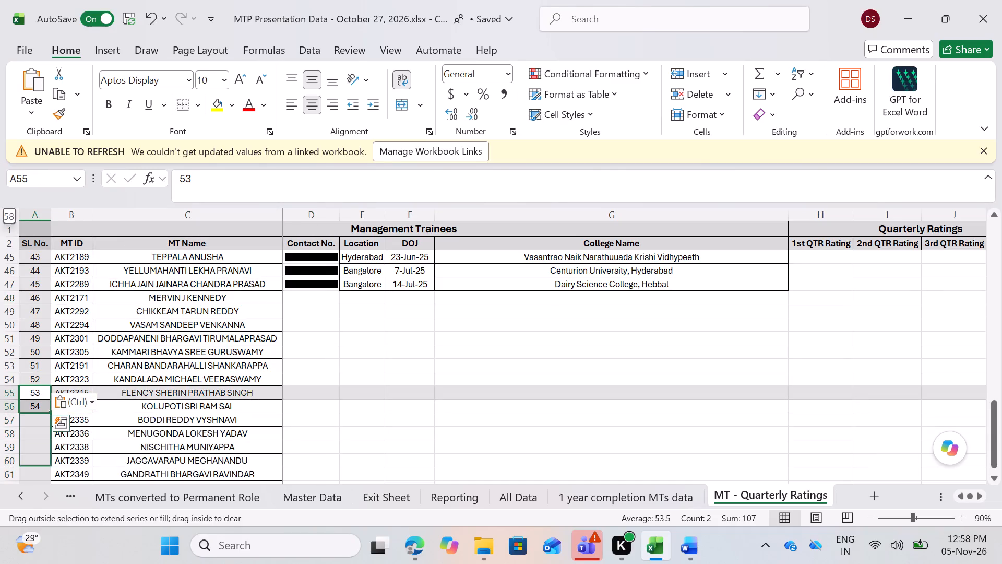
drag(53, 470, 54, 478)
click(376, 444)
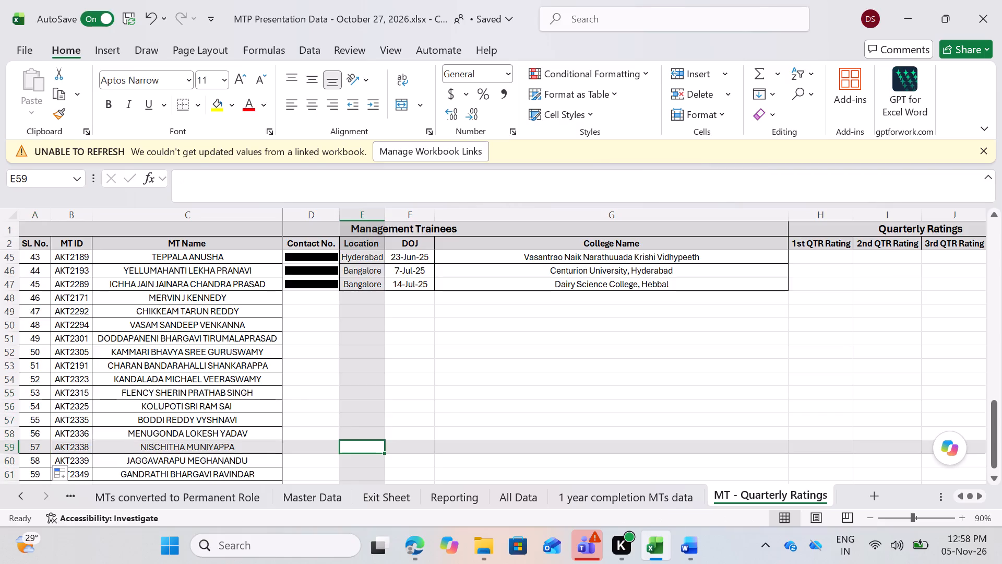
scroll(294, 418, down, 1)
scroll(318, 401, up, 2)
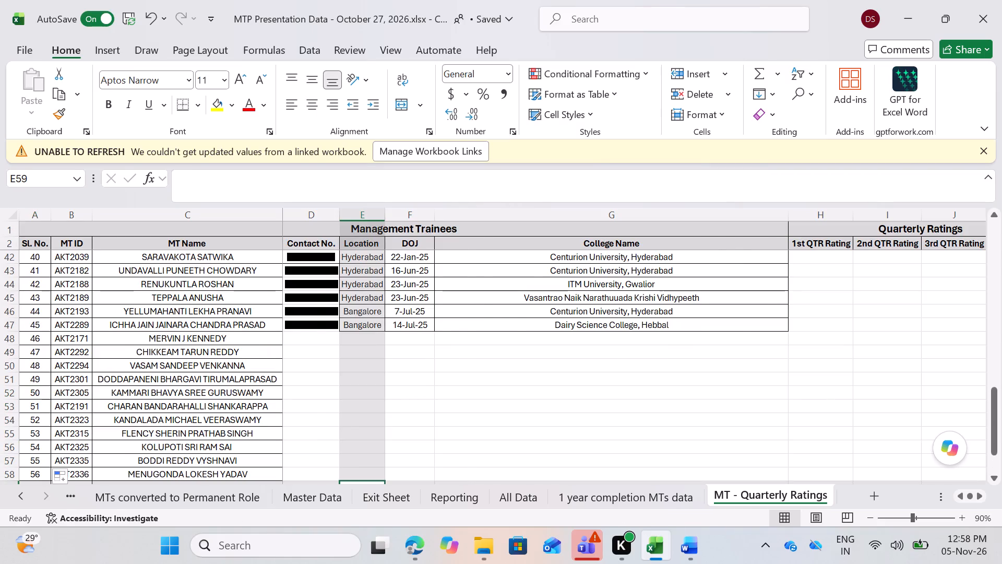